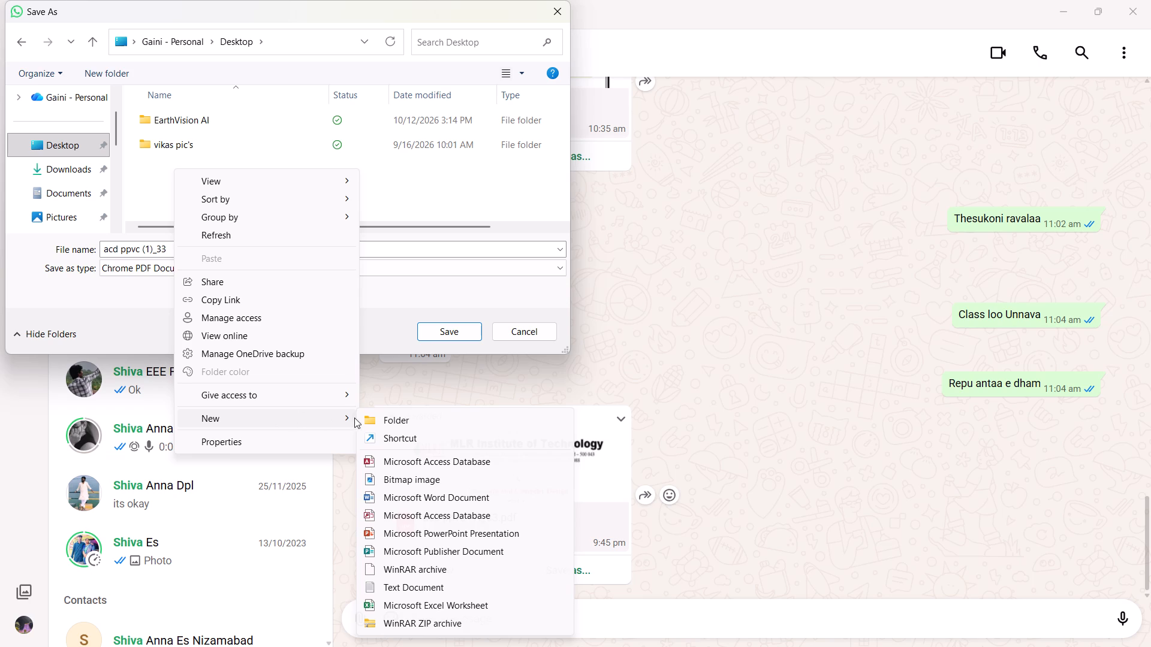
pyautogui.click(366, 416)
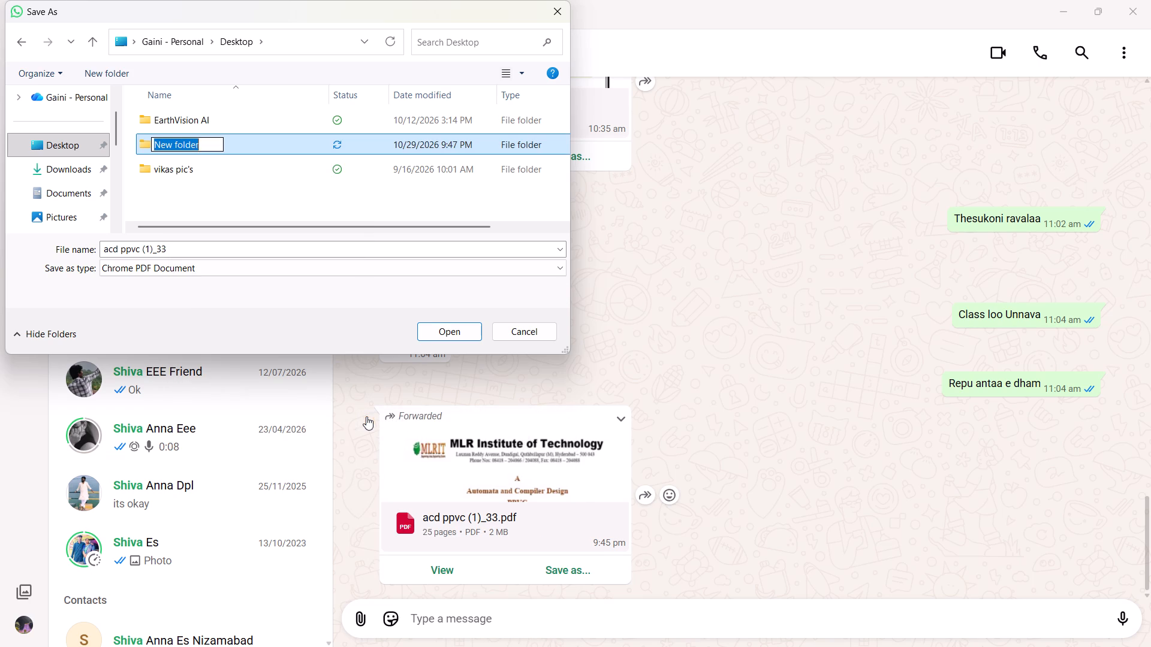
pyautogui.press('BackSpace')
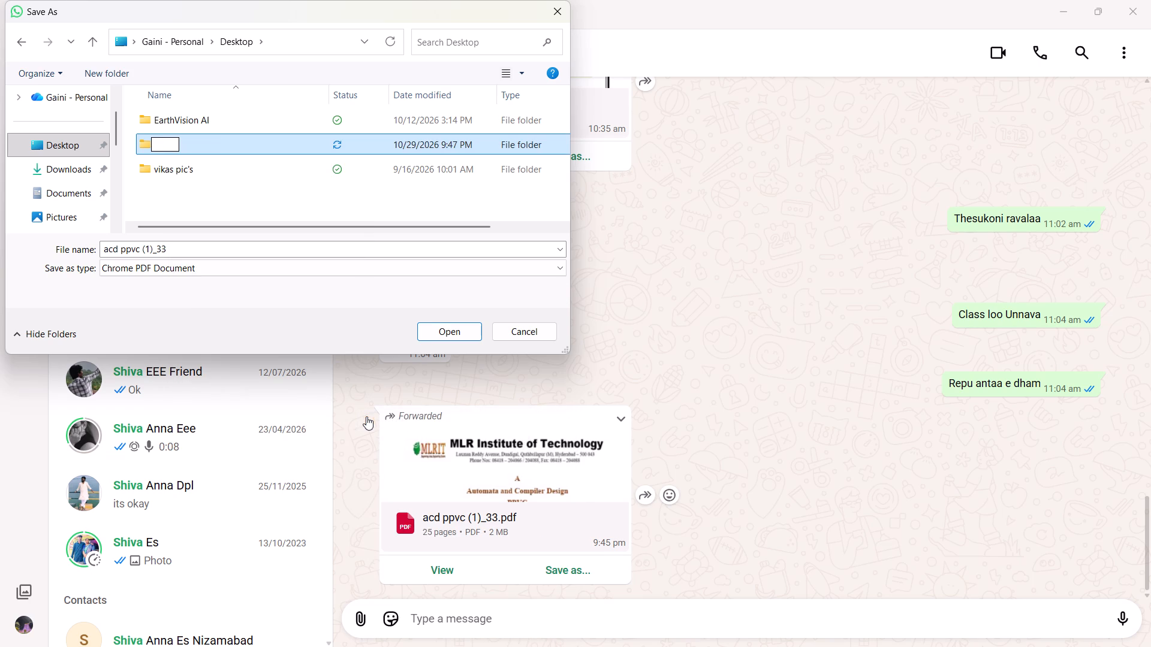
# Name the new folder on the Desktop "3-1 ppvc" and open it as the save location.
pyautogui.press('3')
pyautogui.write('-1')
pyautogui.press('space')
pyautogui.write('ppvc')
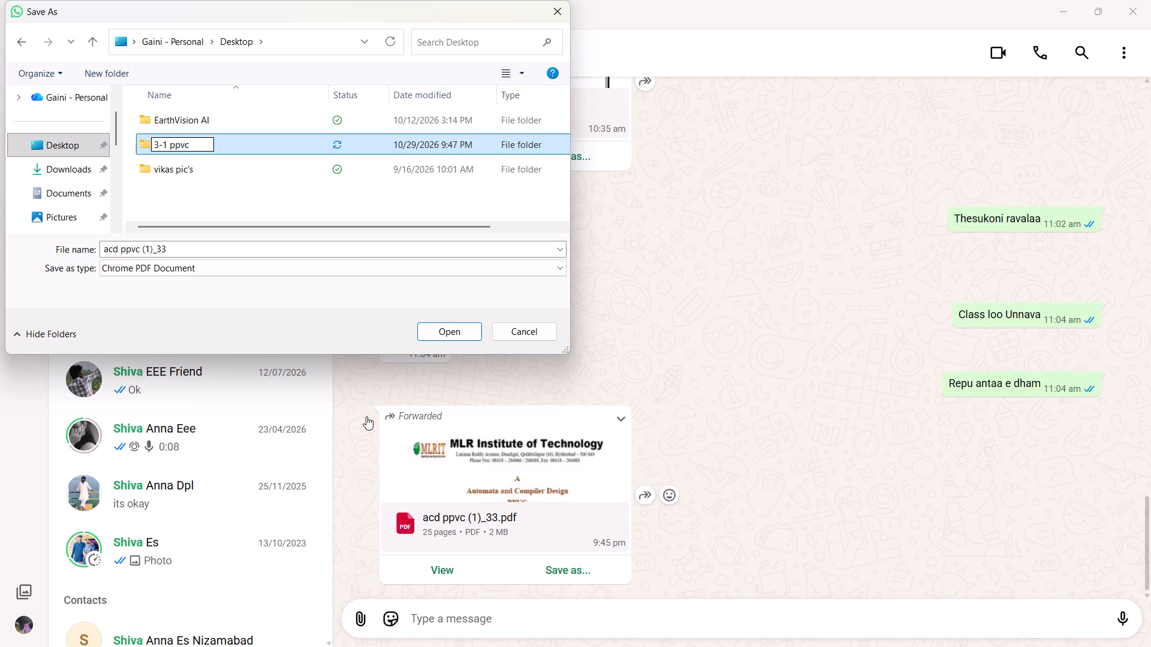
pyautogui.press('Return')
pyautogui.press('Return')
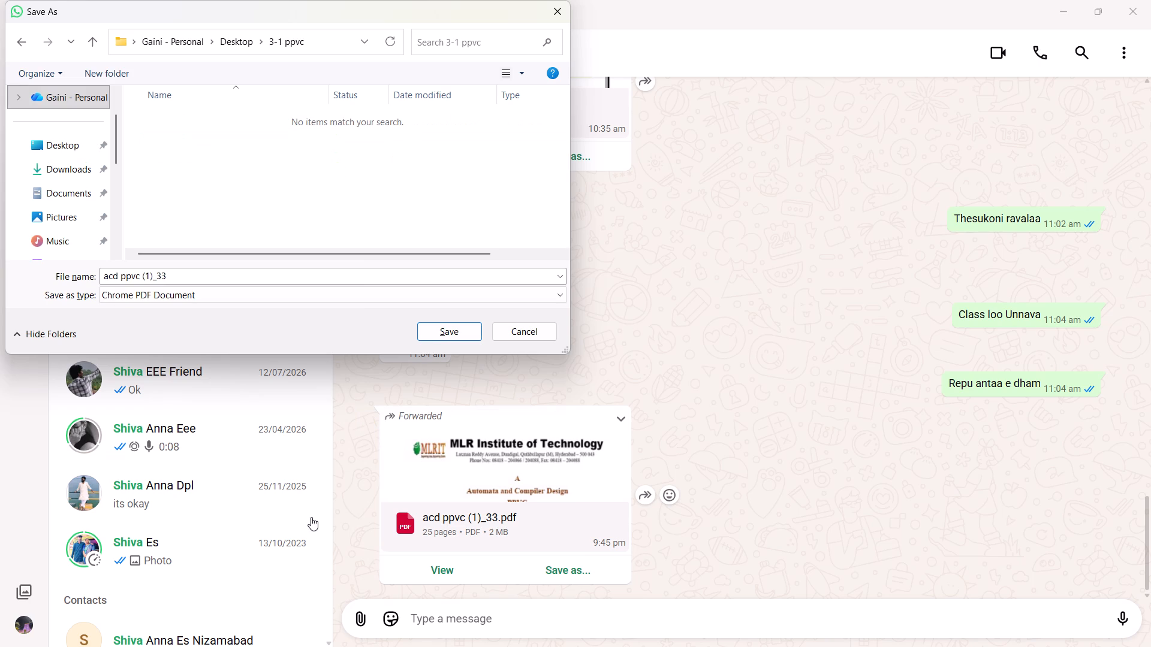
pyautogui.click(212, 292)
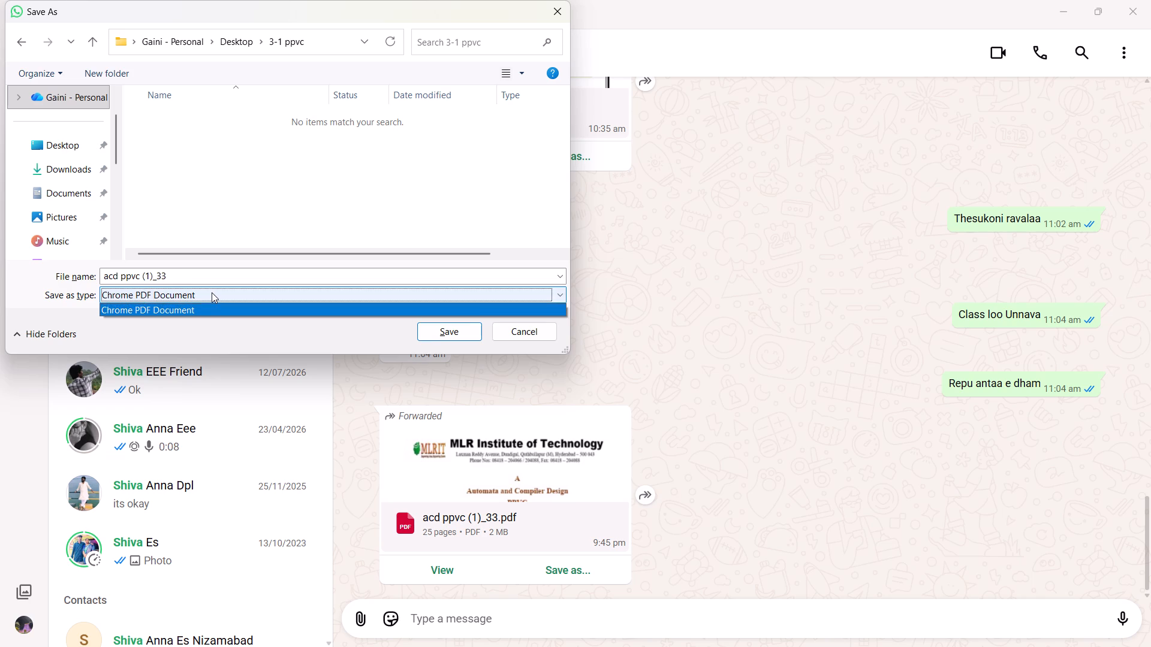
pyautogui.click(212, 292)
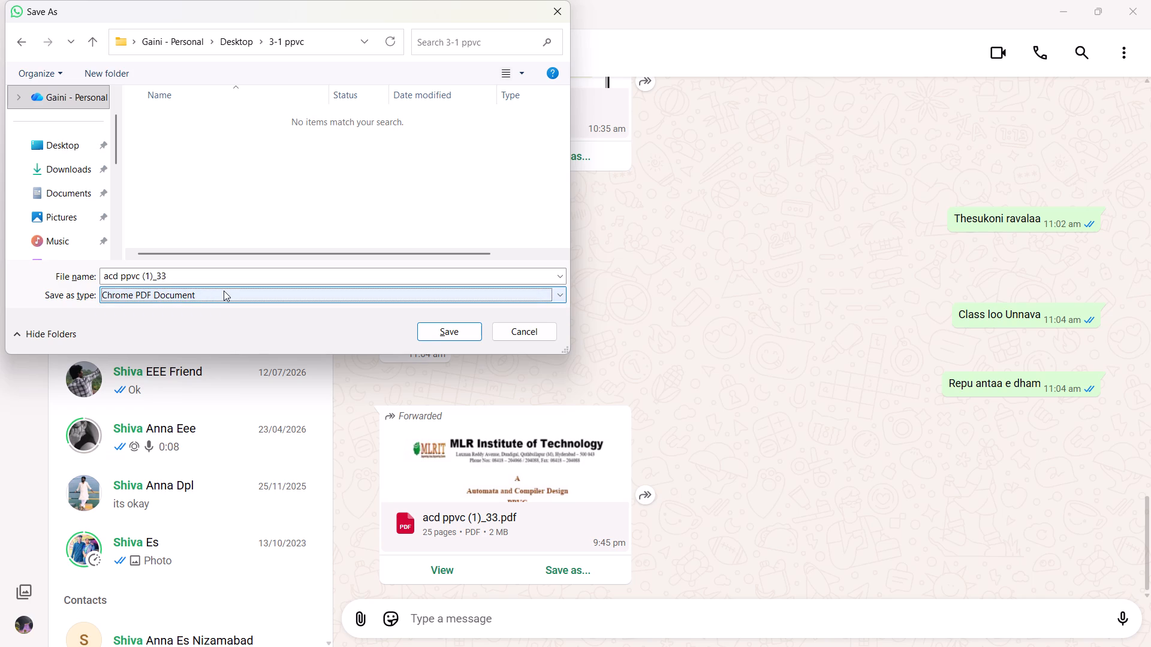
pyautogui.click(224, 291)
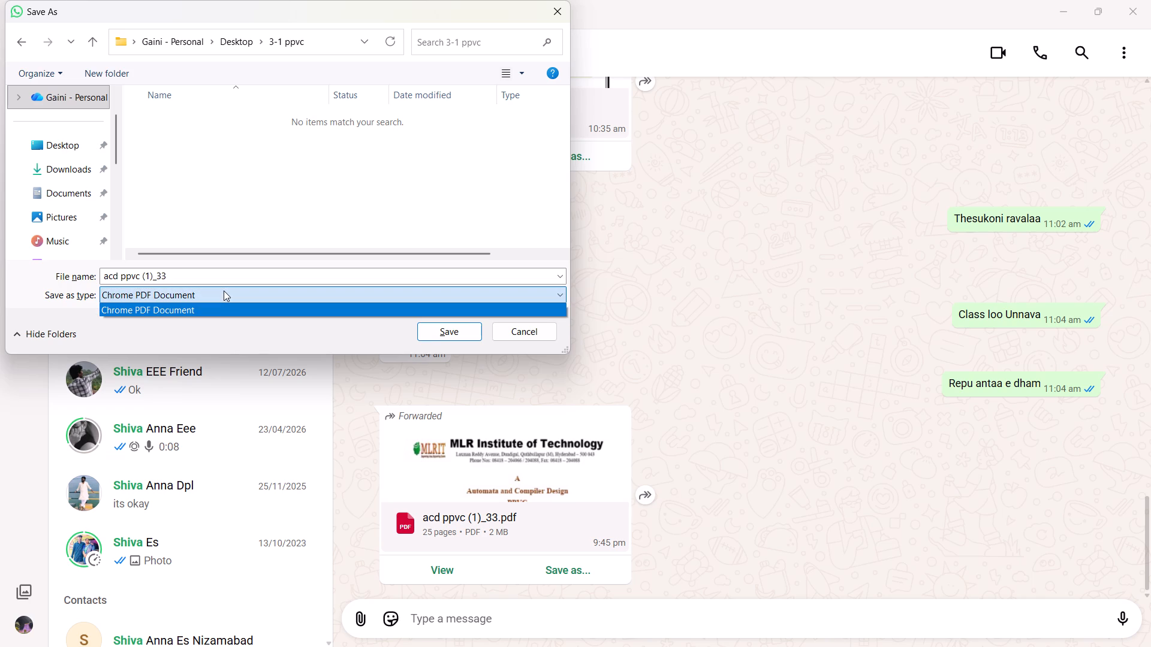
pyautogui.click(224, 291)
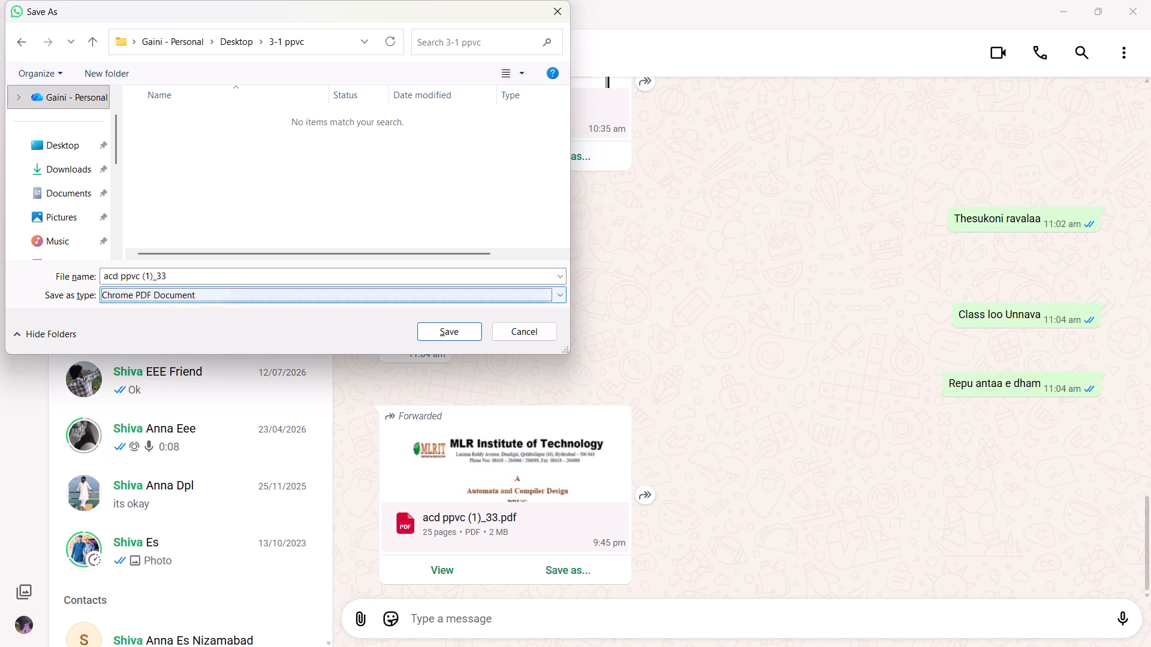
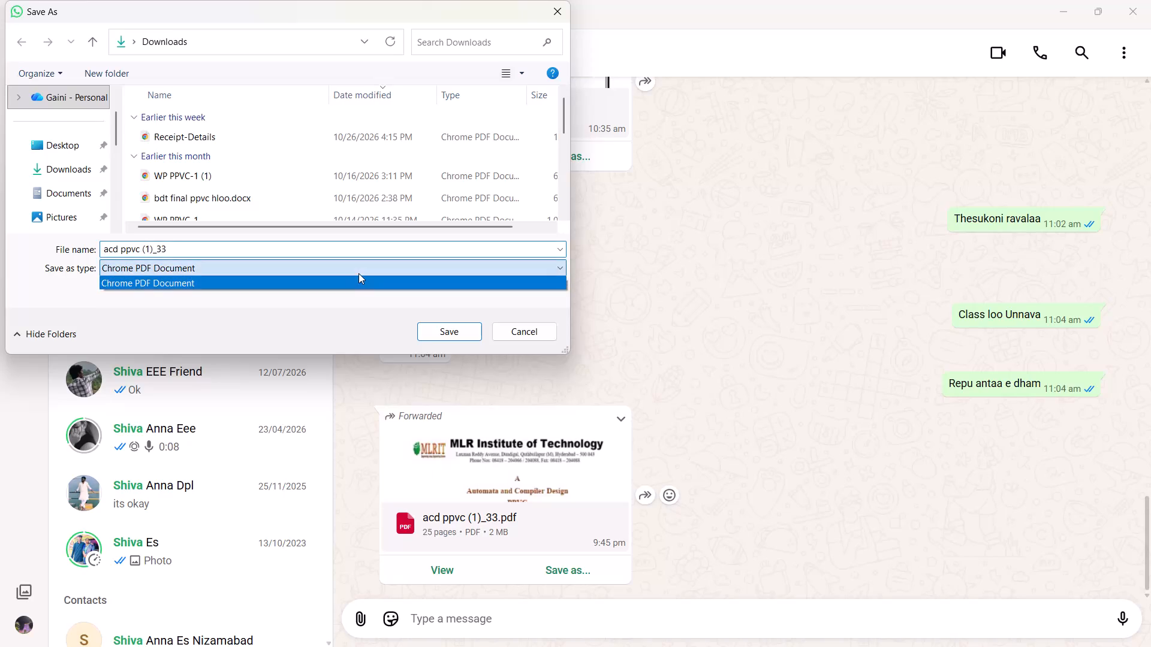
# Keep the Chrome PDF Document file type and open the 3-1 ppvc folder on the Desktop as the save location.
pyautogui.click(355, 280)
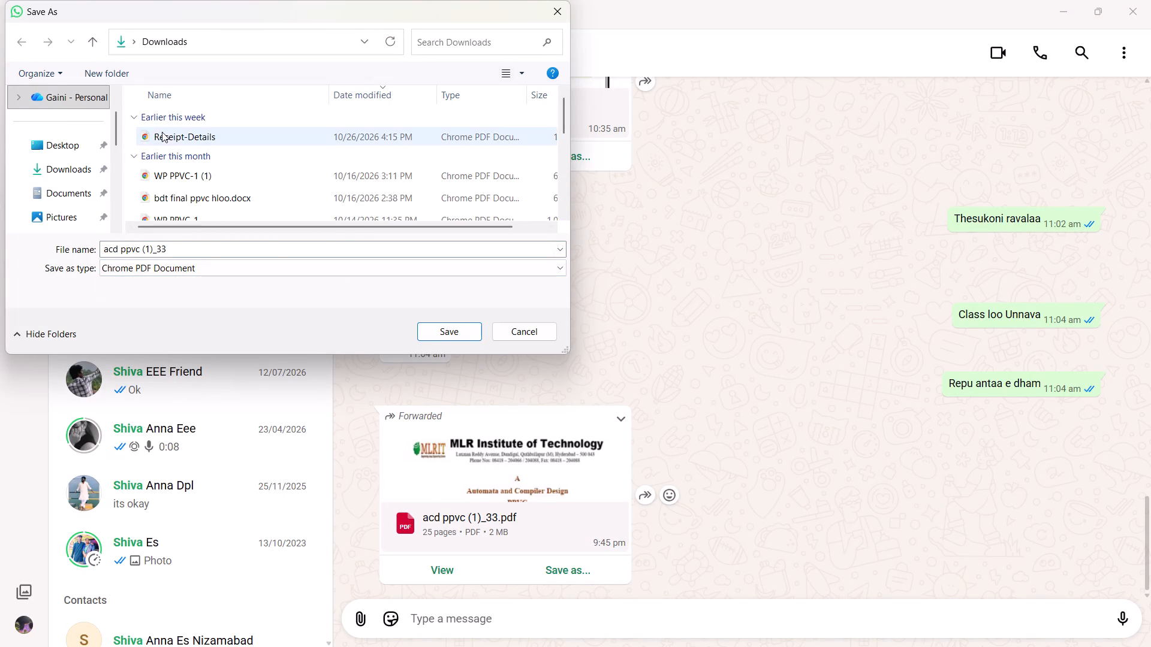
pyautogui.click(80, 138)
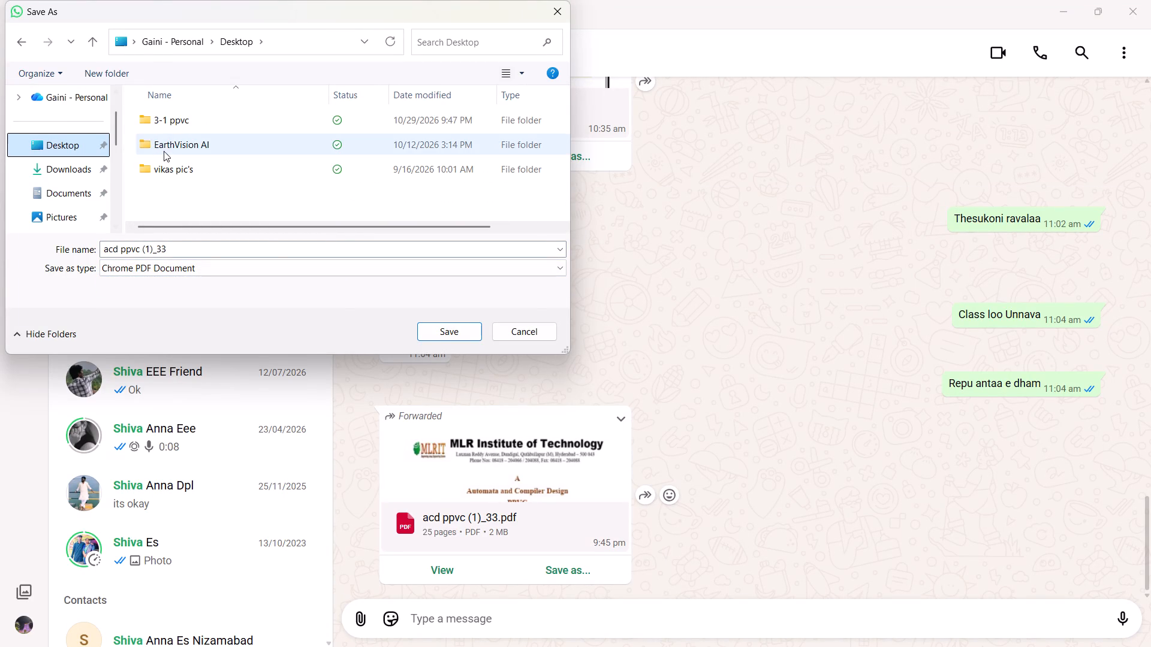
pyautogui.doubleClick(177, 129)
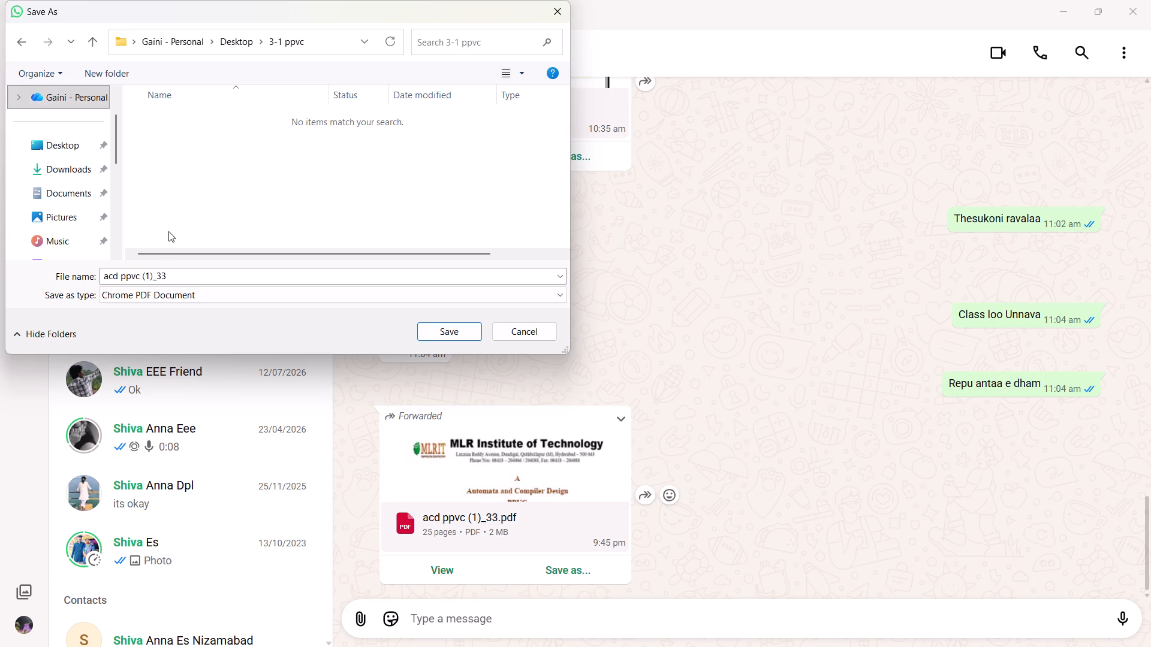
# Shorten the file name to "acd ppvc" by removing the "(1)_33" ending.
pyautogui.click(177, 294)
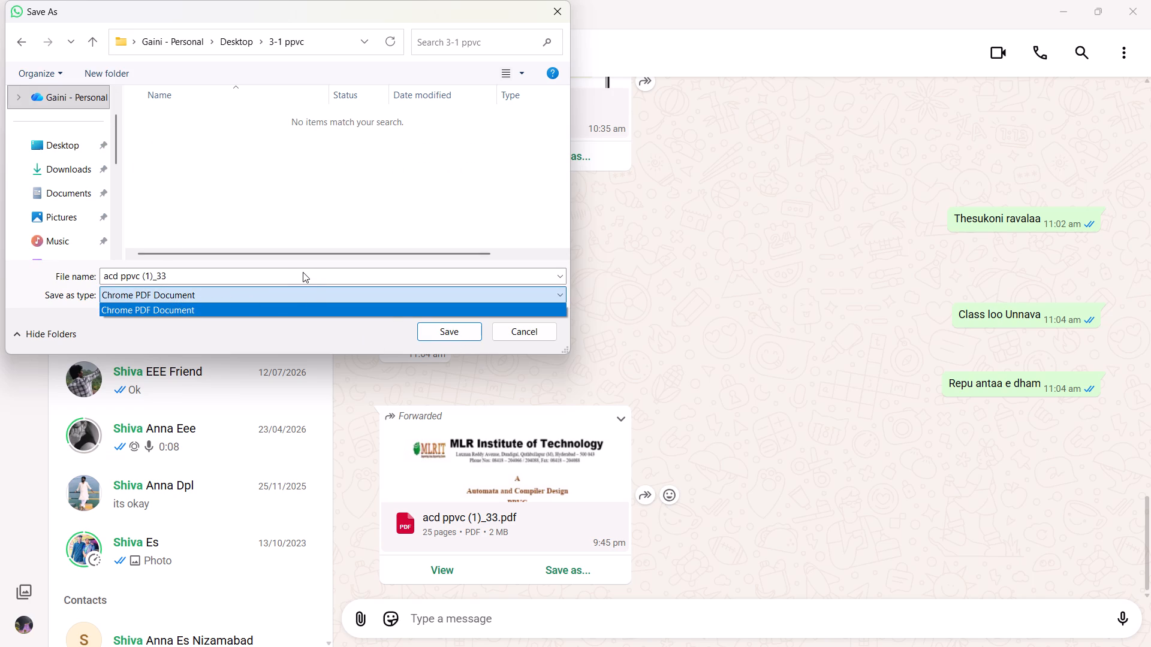
pyautogui.click(275, 273)
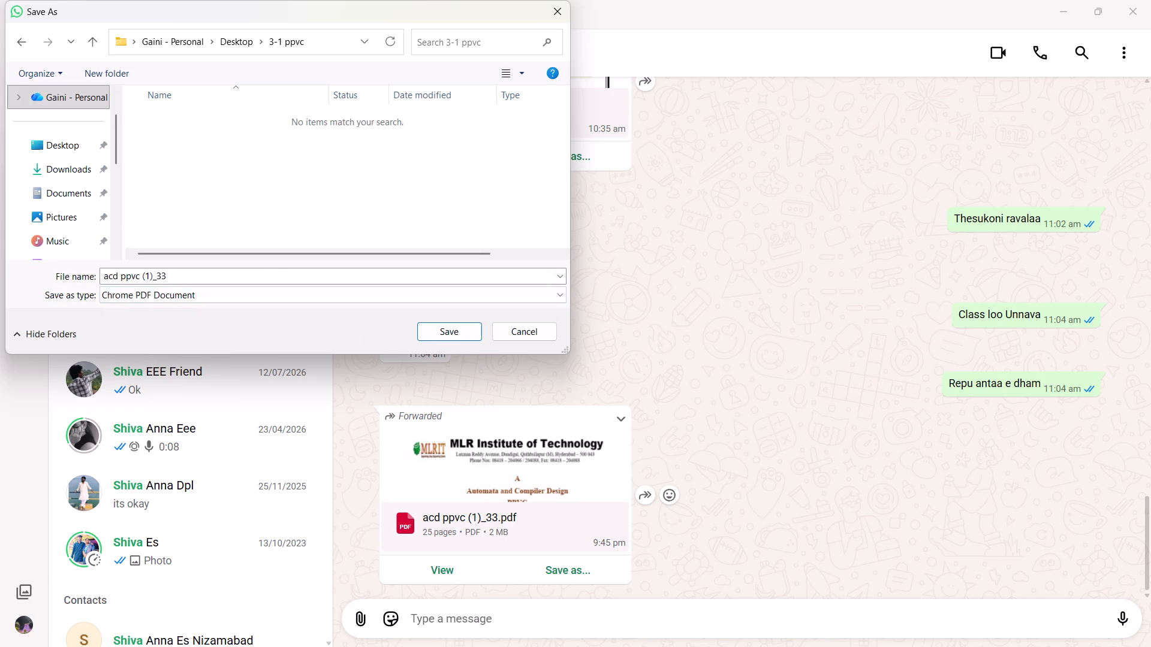
pyautogui.click(274, 273)
pyautogui.click(274, 273)
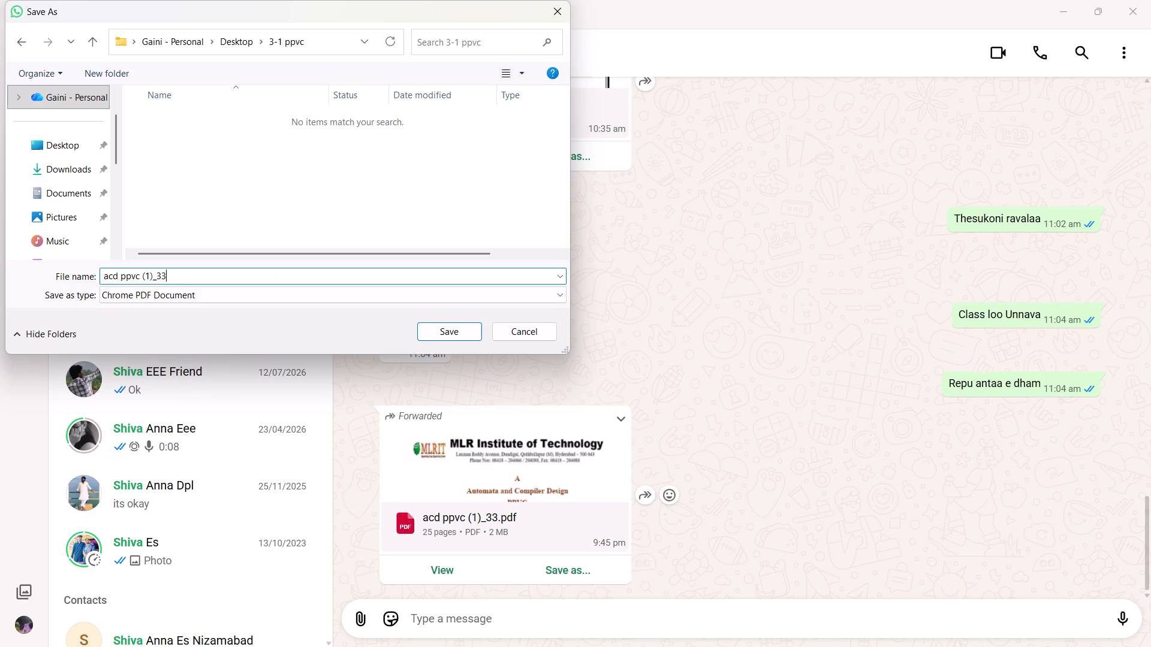
pyautogui.press('BackSpace')
pyautogui.press('BackSpace')
pyautogui.press('BackSpace')
pyautogui.press('BackSpace')
pyautogui.press('BackSpace')
pyautogui.press('BackSpace')
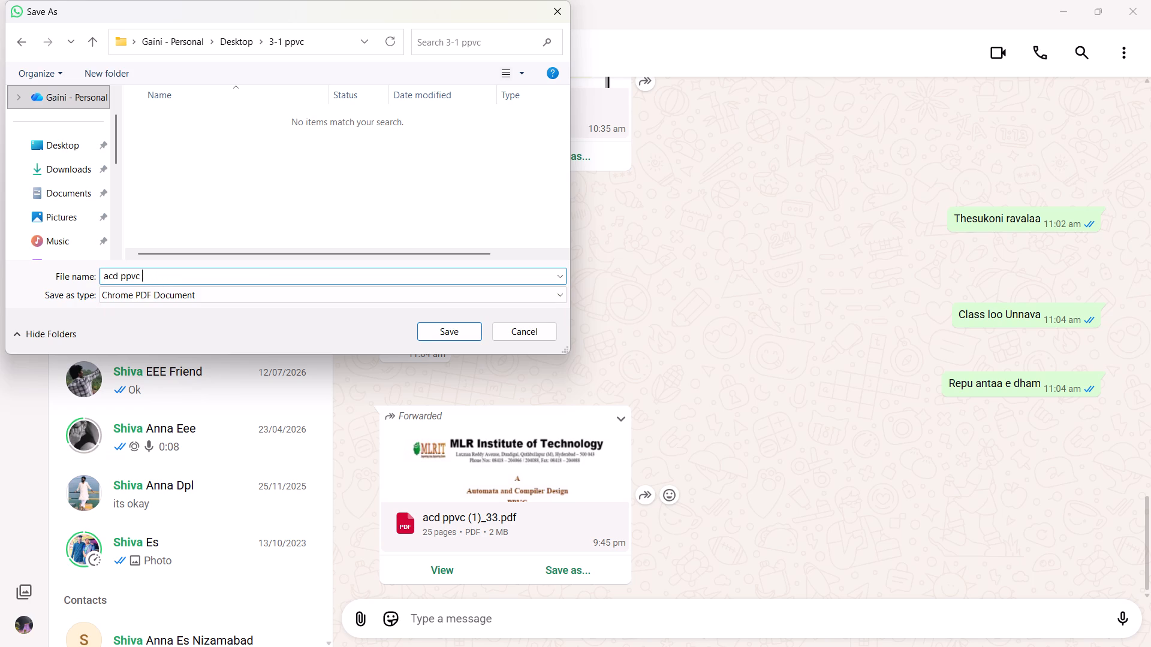
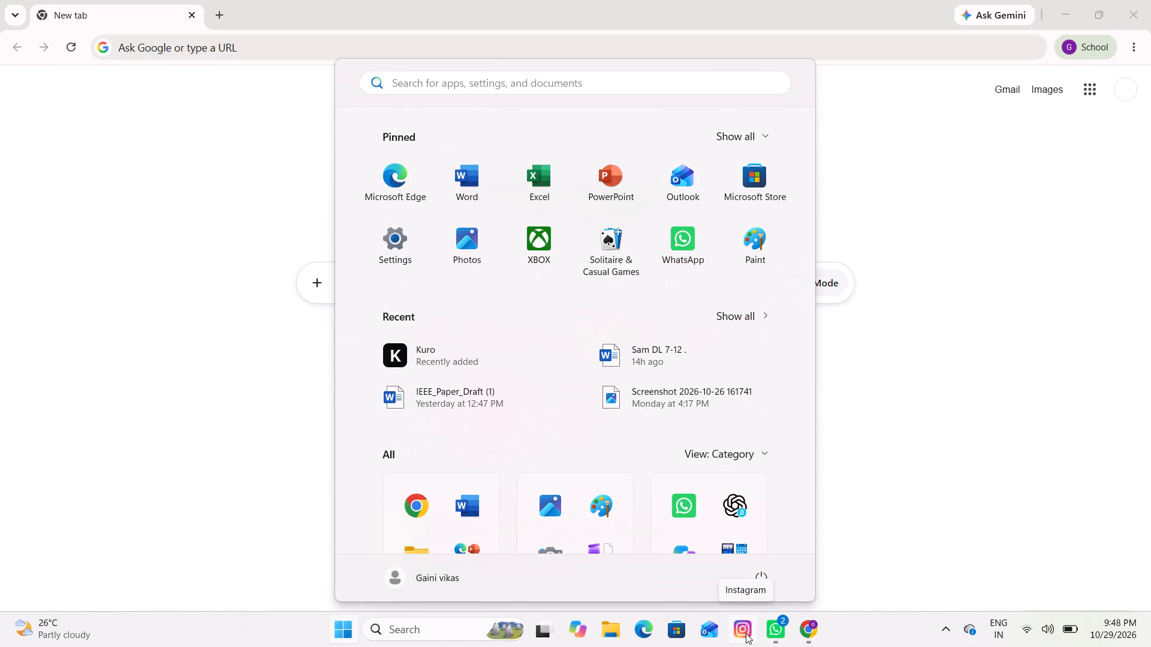
# Search the computer's apps for "ku" and open the Kuro app.
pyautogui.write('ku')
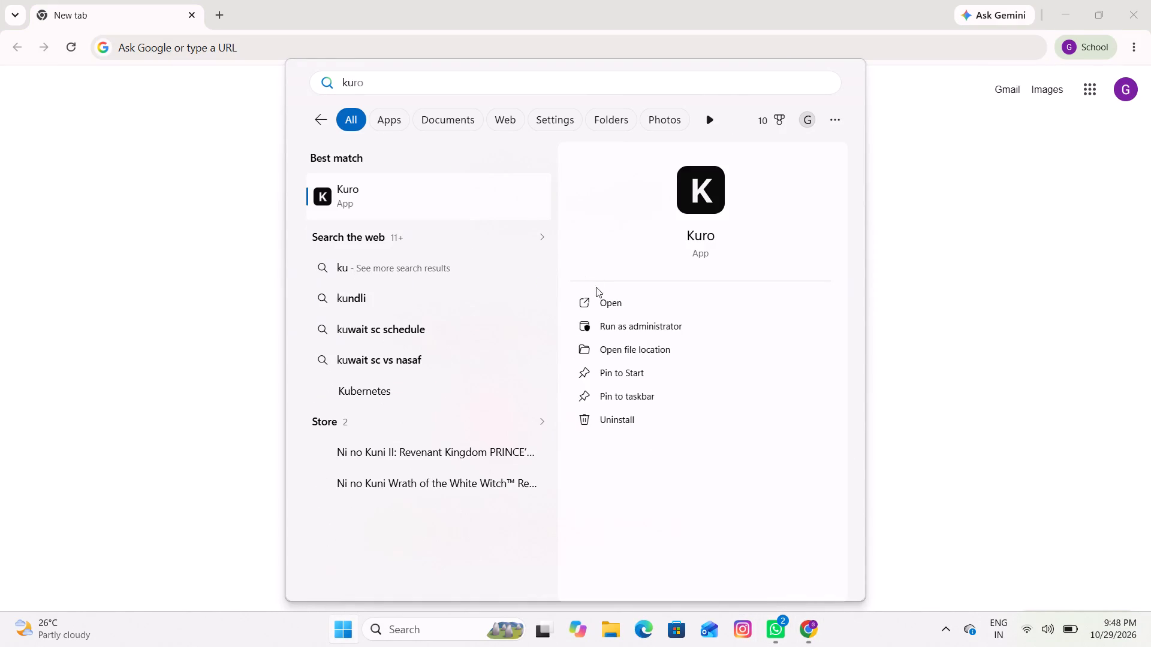
pyautogui.click(601, 293)
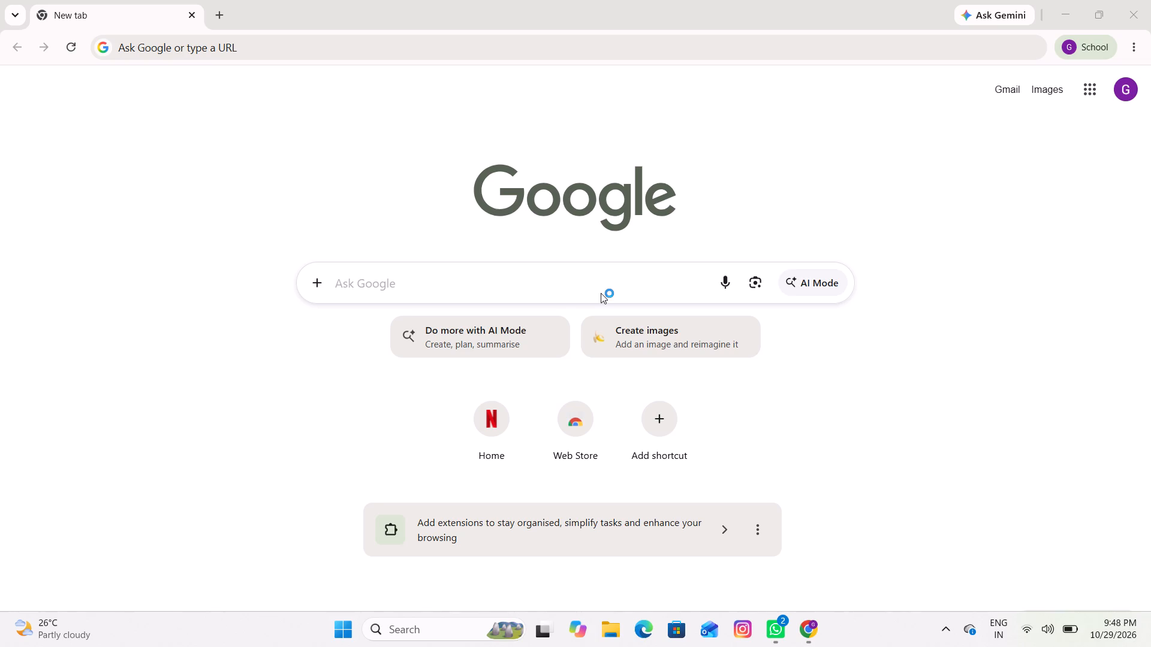
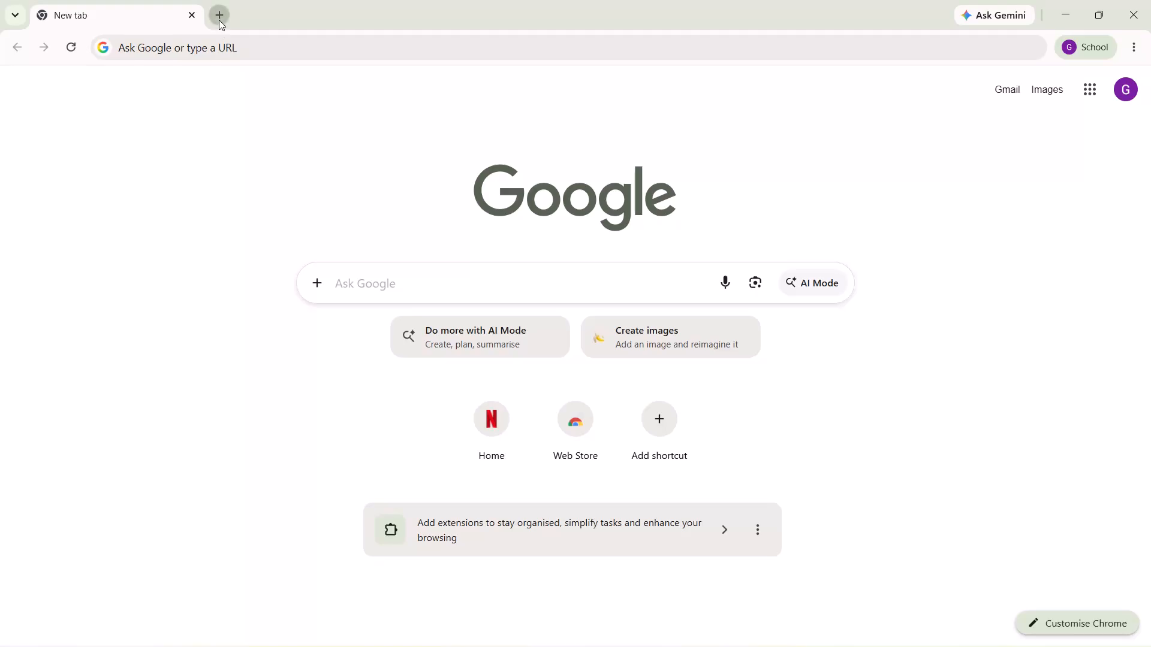
# Take the Chrome window out of its maximized state and position it as a floating window over WhatsApp.
pyautogui.moveTo(472, 7); pyautogui.dragTo(429, 143)
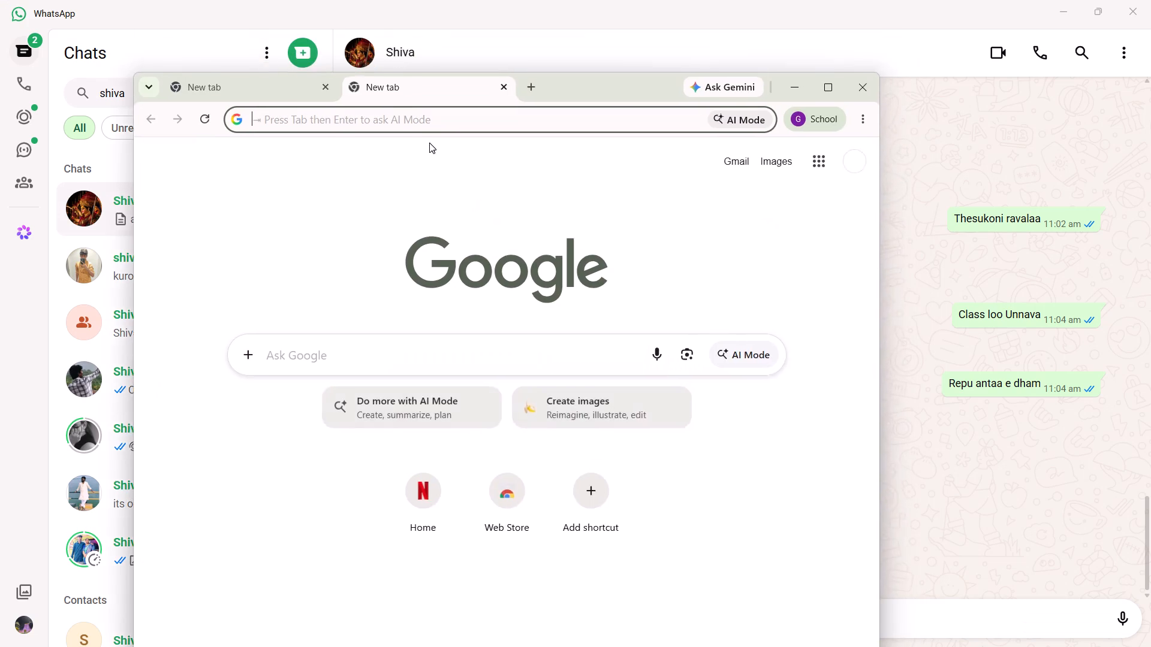
pyautogui.moveTo(429, 143); pyautogui.dragTo(433, 93)
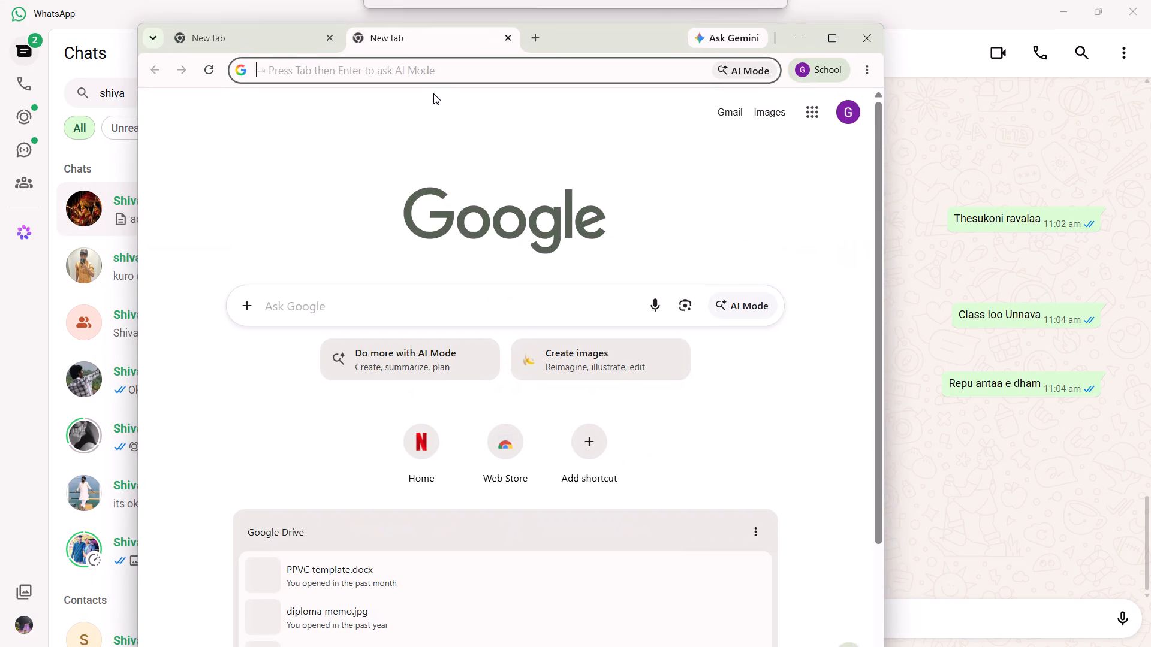
pyautogui.moveTo(433, 93); pyautogui.dragTo(468, 268)
pyautogui.moveTo(631, 213); pyautogui.dragTo(601, 322)
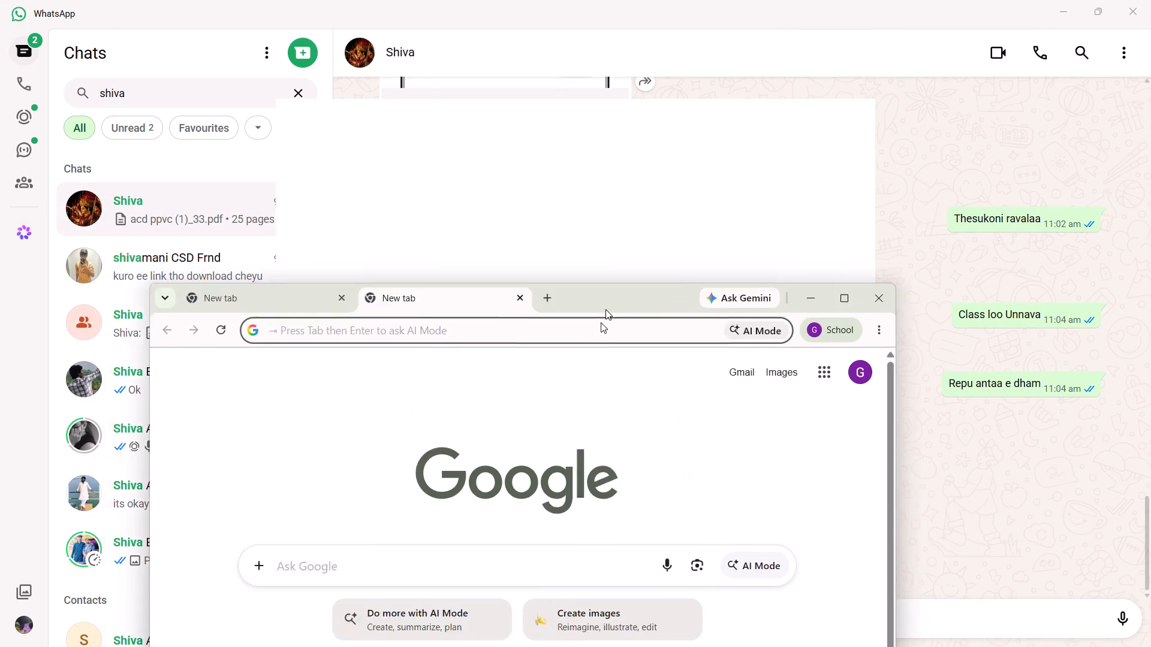
pyautogui.moveTo(601, 322); pyautogui.dragTo(610, 473)
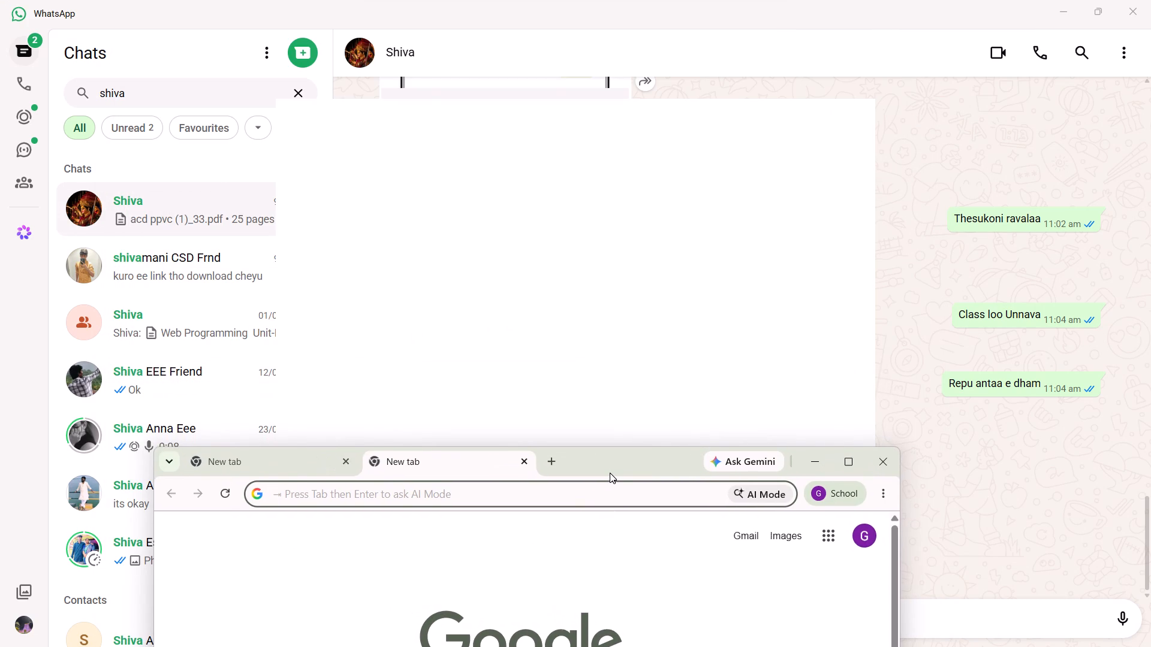
pyautogui.moveTo(610, 473); pyautogui.dragTo(610, 471)
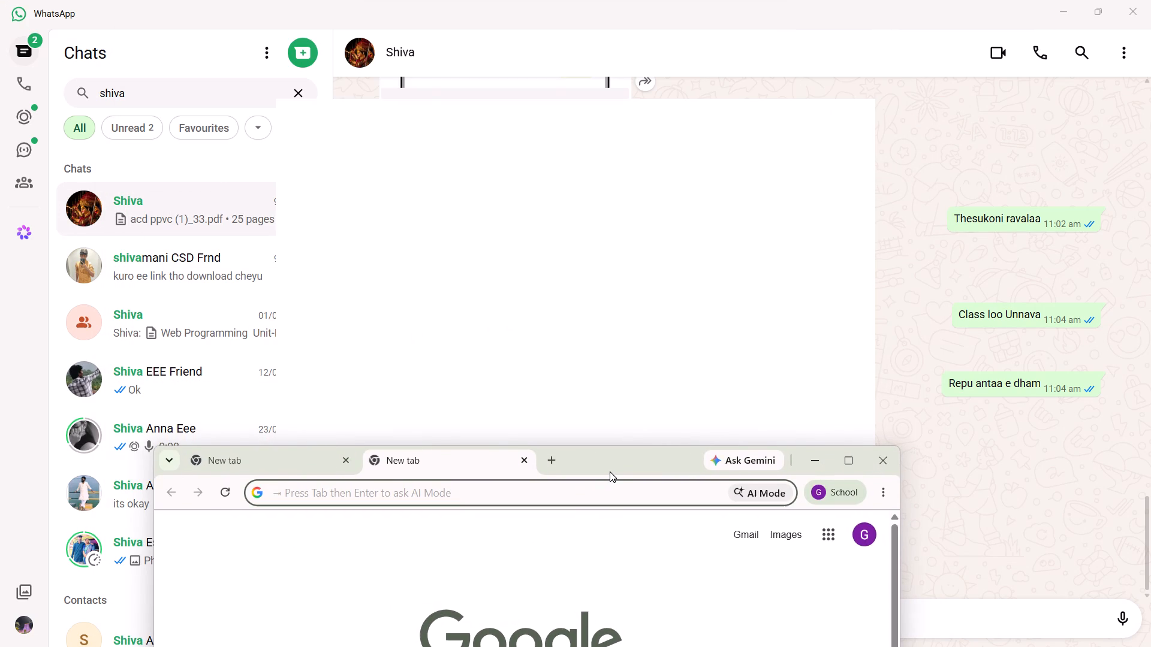
pyautogui.moveTo(610, 471); pyautogui.dragTo(609, 358)
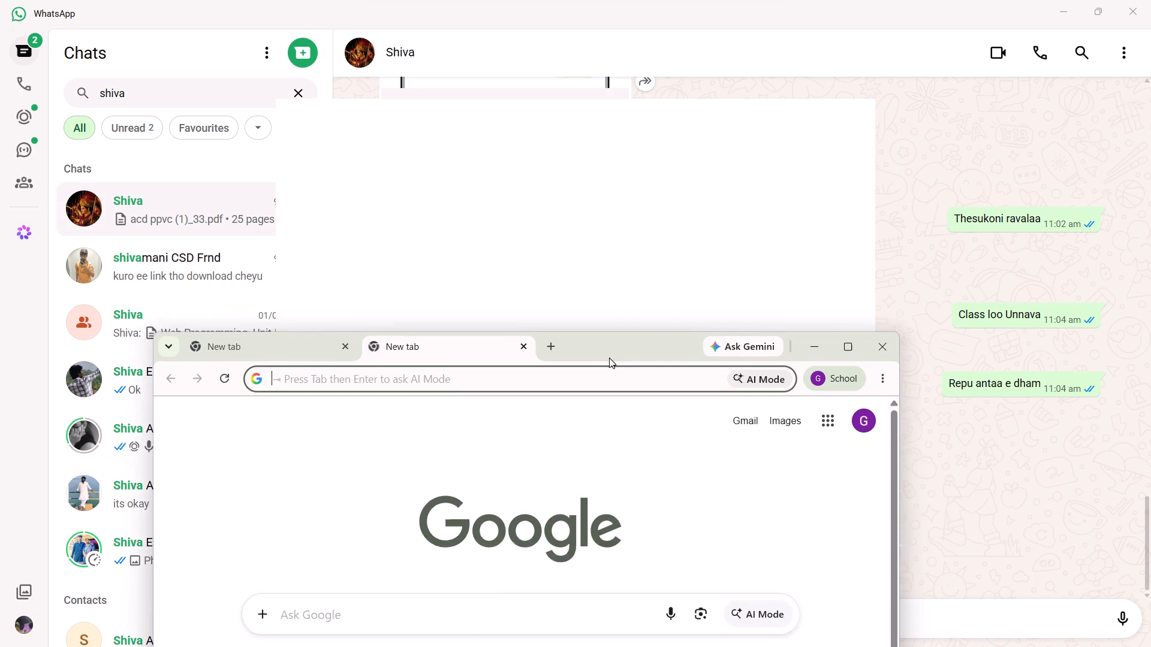
pyautogui.moveTo(609, 358); pyautogui.dragTo(635, 140)
# Search Google for "chrome pdf to word" using the suggested query.
pyautogui.click(498, 409)
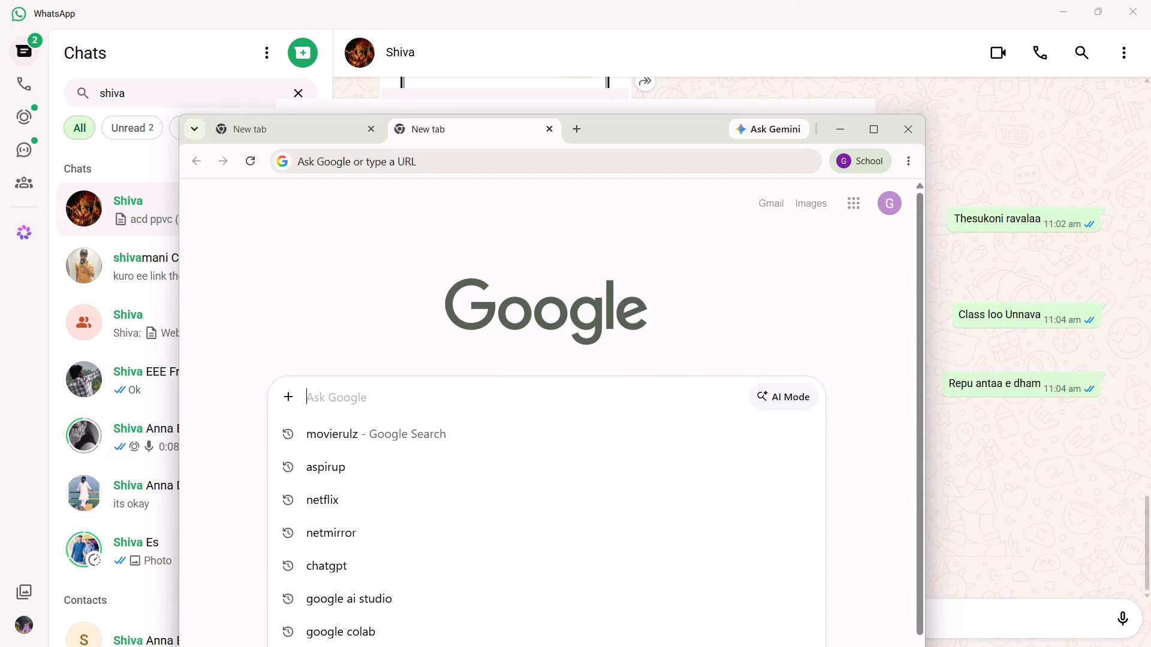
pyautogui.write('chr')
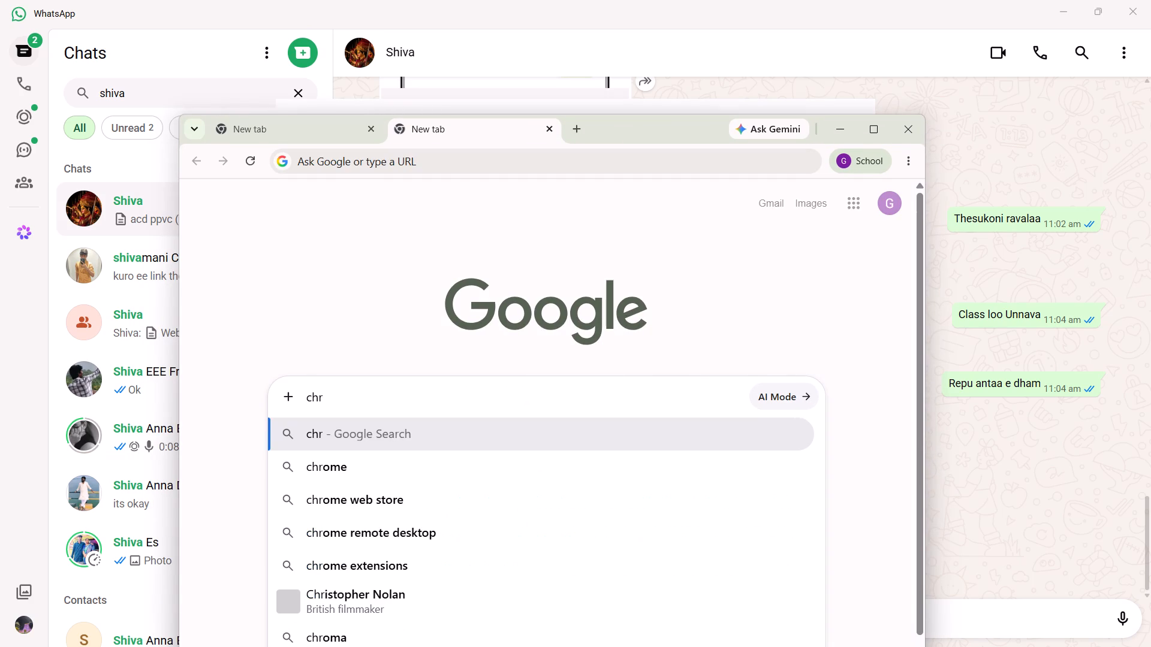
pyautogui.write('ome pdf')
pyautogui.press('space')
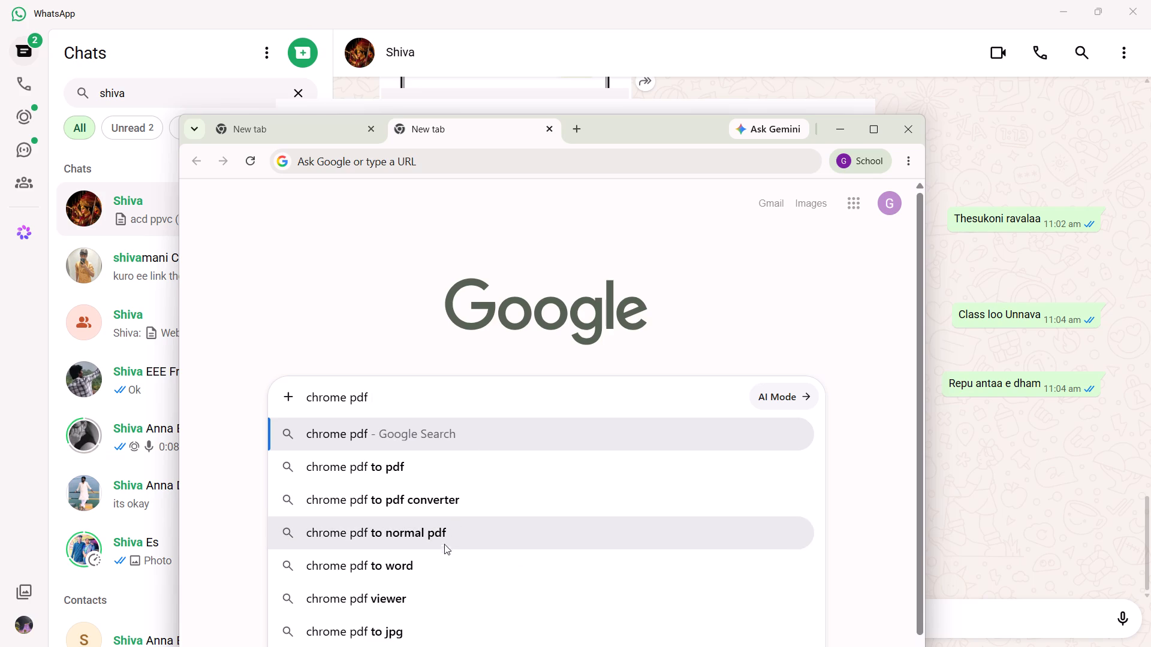
pyautogui.click(440, 566)
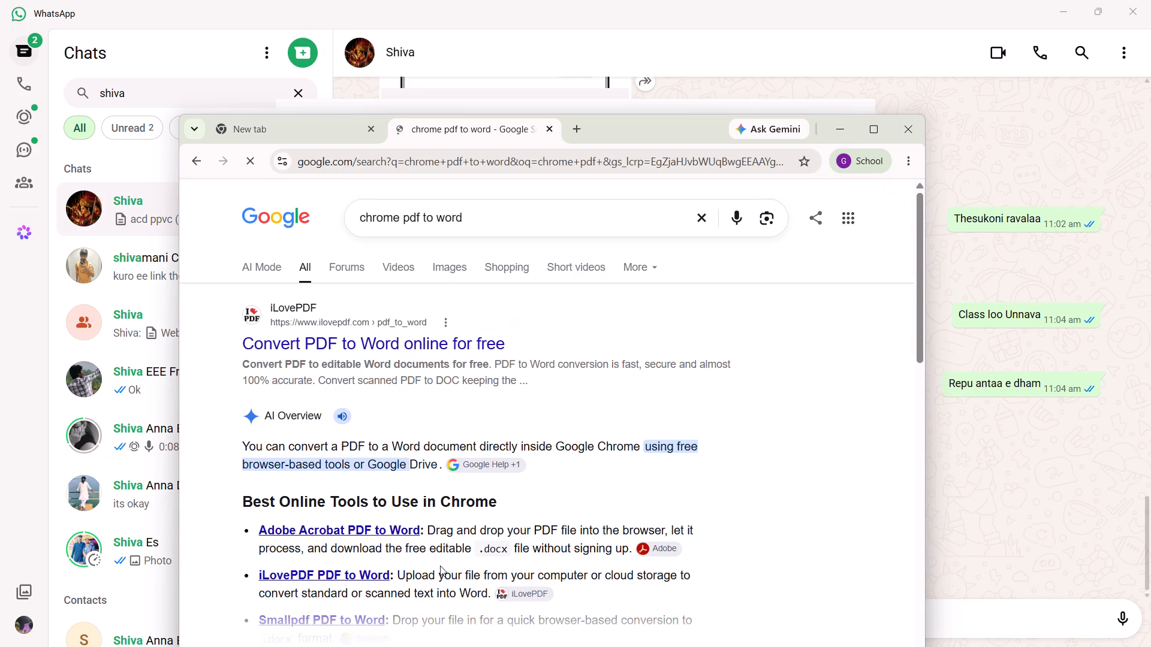
# Open iLovePDF's PDF to Word converter and load the acd ppvc PDF from the Desktop folder 3-1 ppvc.
pyautogui.click(347, 338)
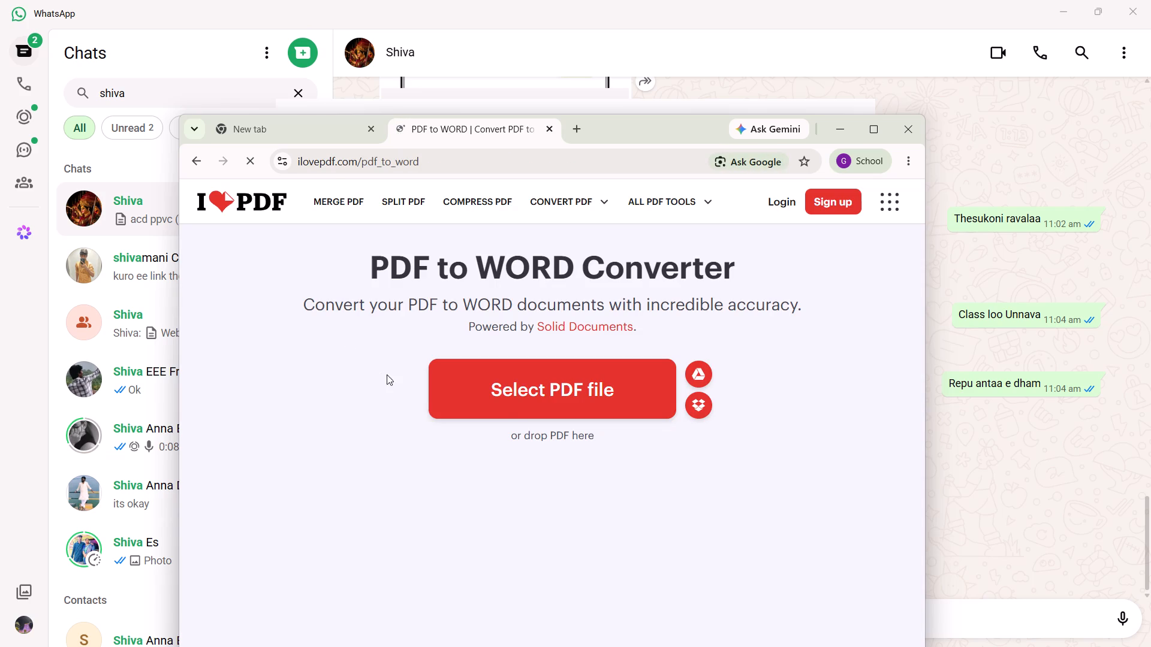
pyautogui.click(508, 398)
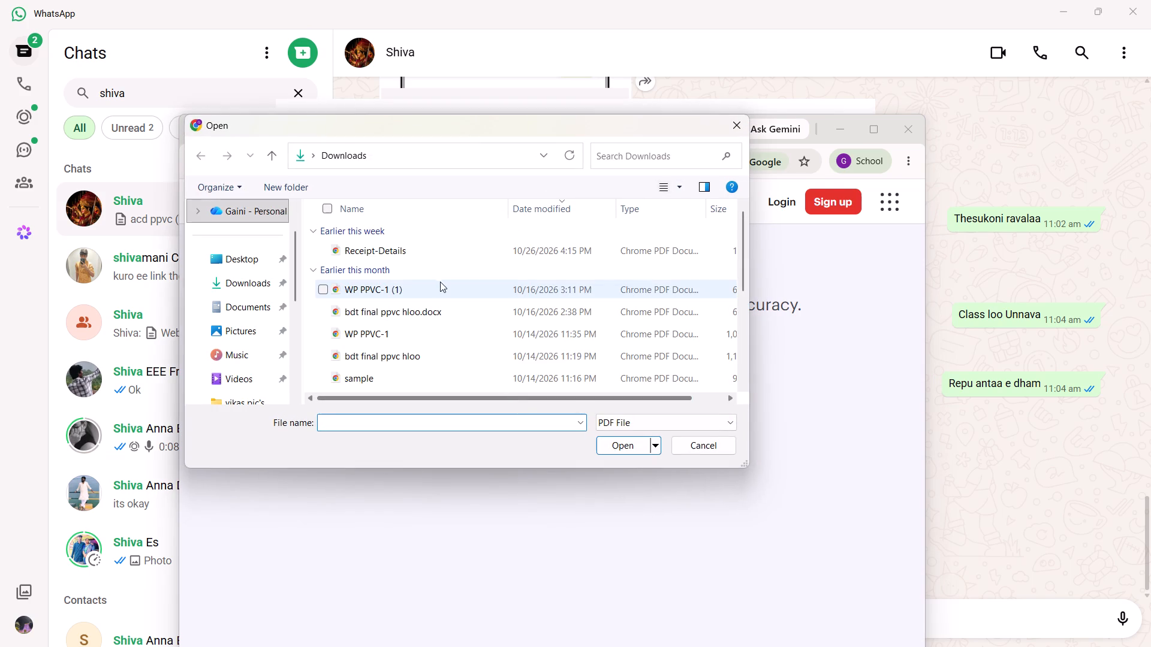
pyautogui.click(226, 267)
pyautogui.doubleClick(344, 237)
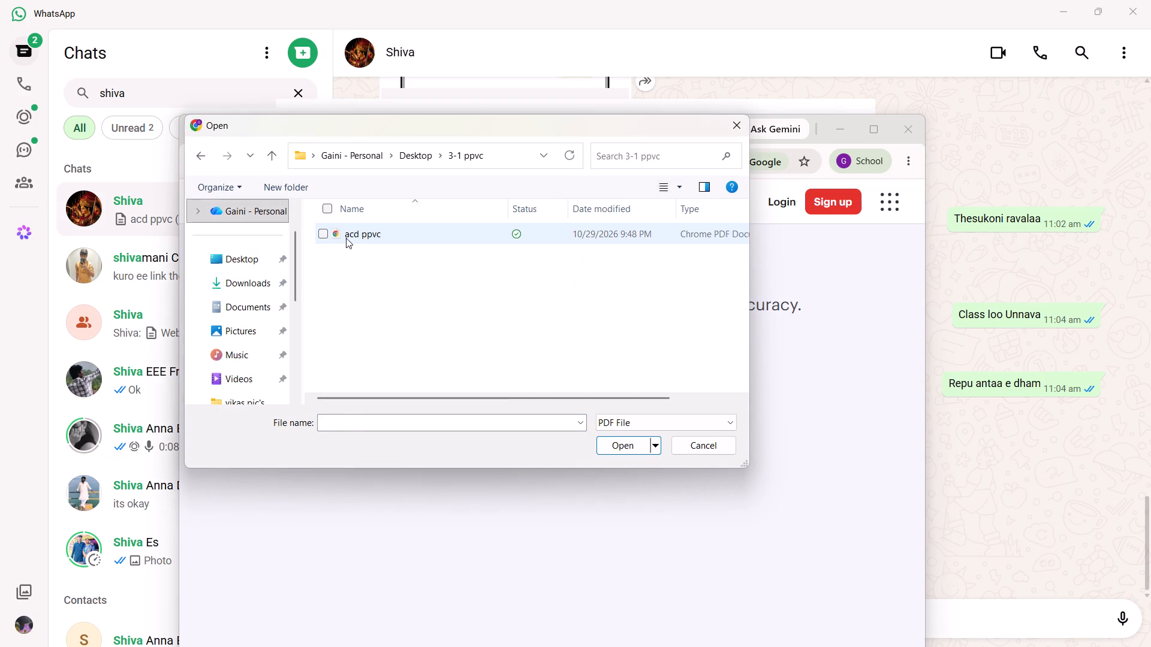
pyautogui.click(350, 238)
pyautogui.click(608, 451)
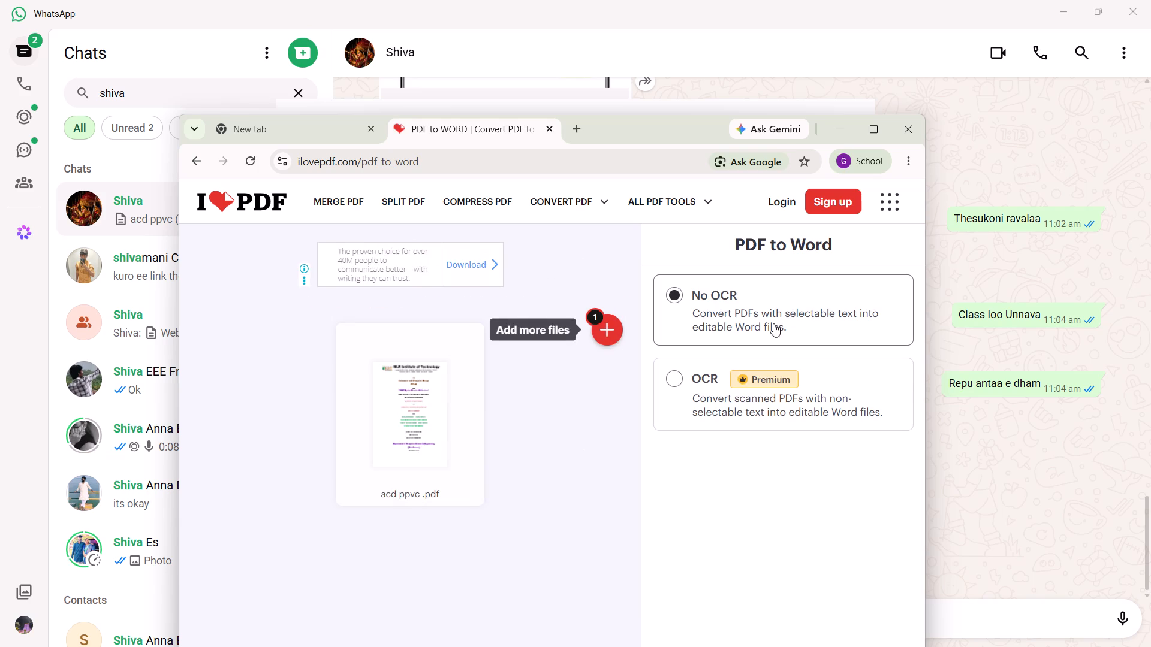
# Convert the PDF to Word with the No OCR option and download the resulting document.
pyautogui.click(774, 314)
pyautogui.scroll(-3, 774, 314)
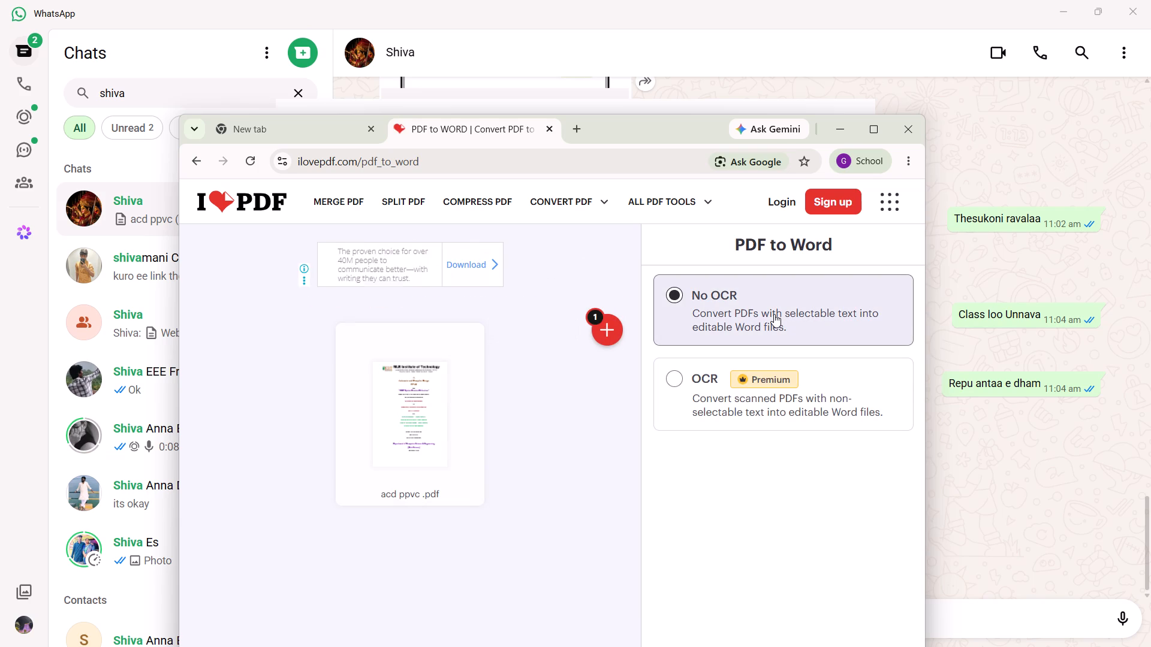
pyautogui.scroll(-3, 774, 314)
pyautogui.scroll(-5, 628, 434)
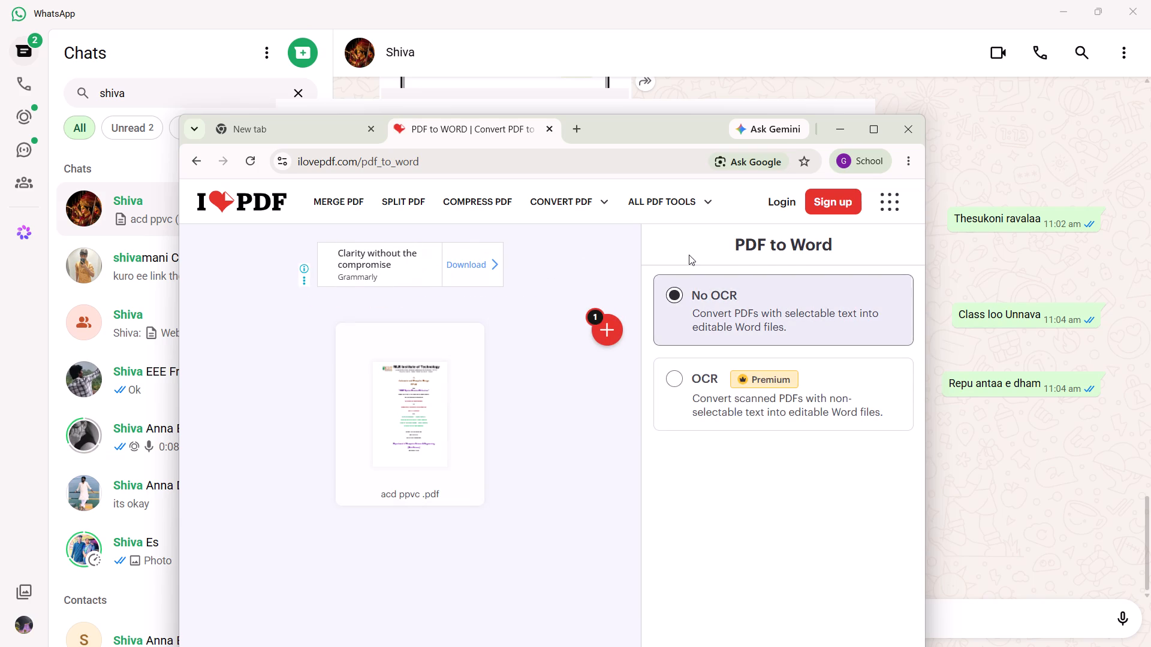
pyautogui.click(864, 136)
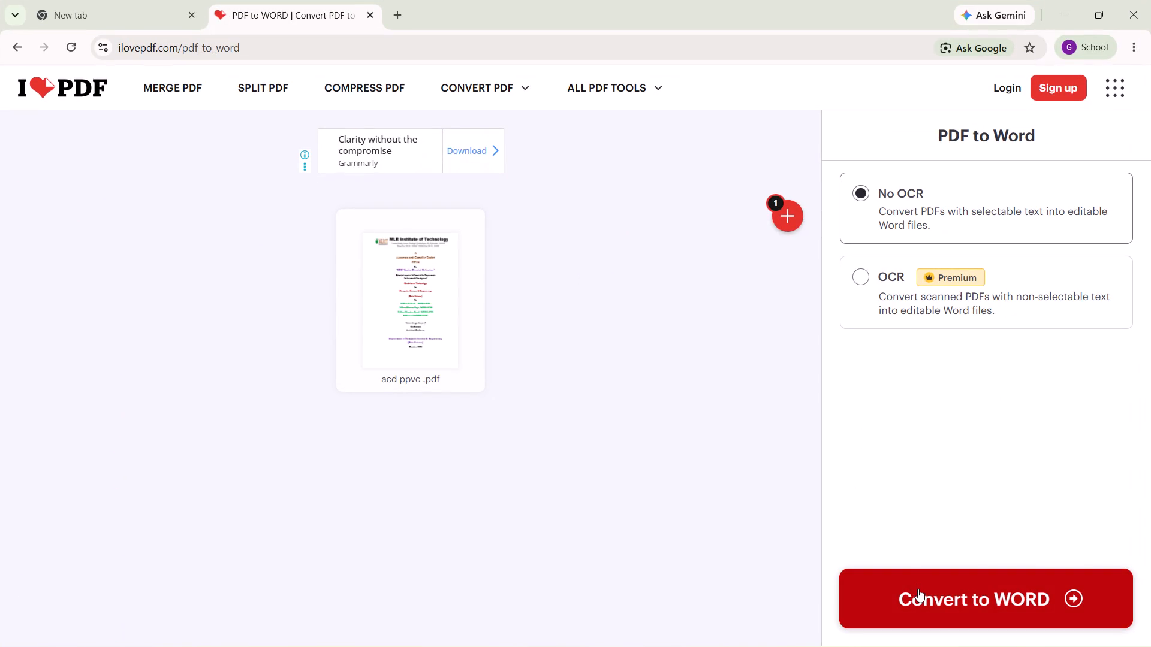
pyautogui.click(918, 589)
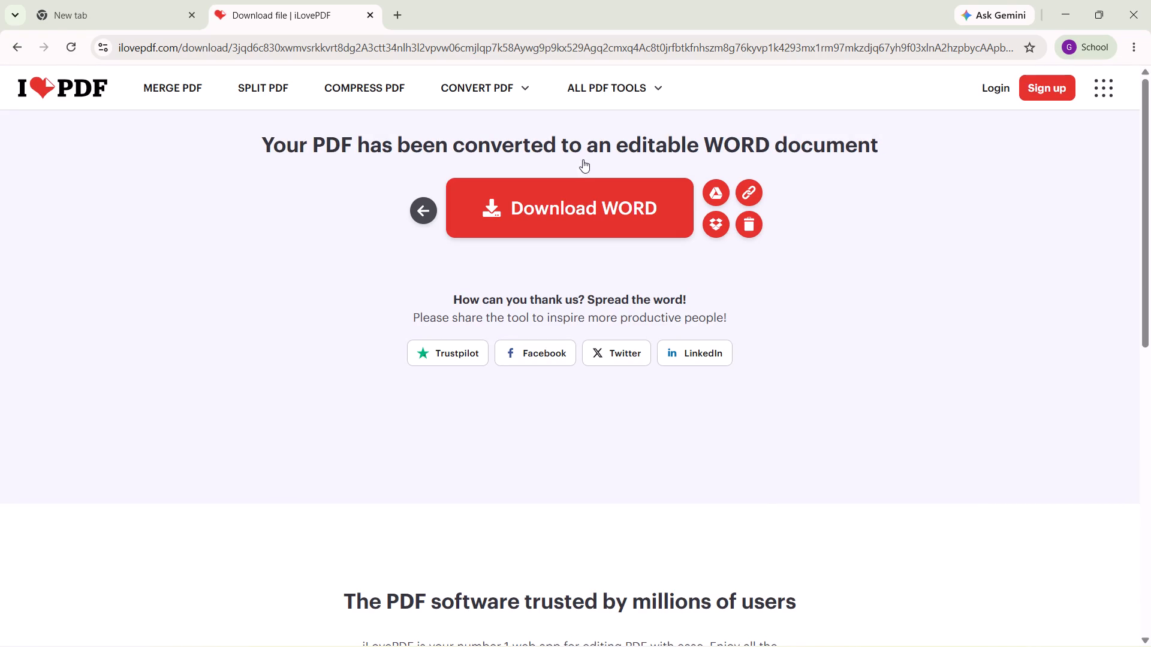
pyautogui.click(577, 194)
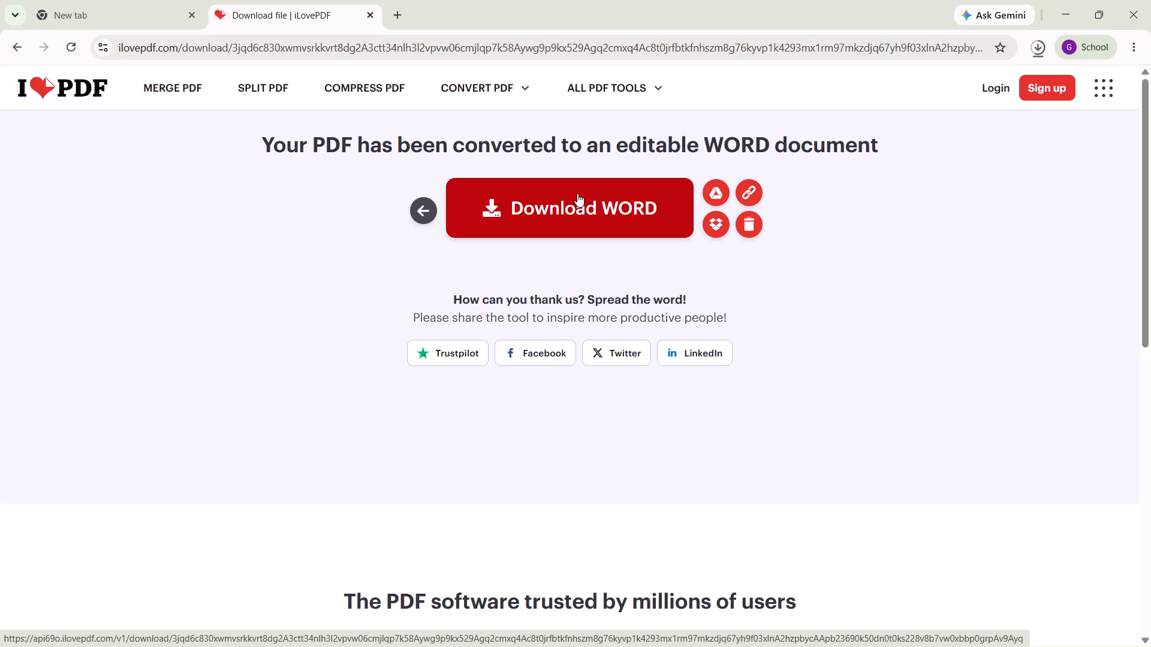
# Open the downloaded acd ppvc .docx in Word, enable editing, maximize the window and dismiss the licence notices.
pyautogui.click(1043, 55)
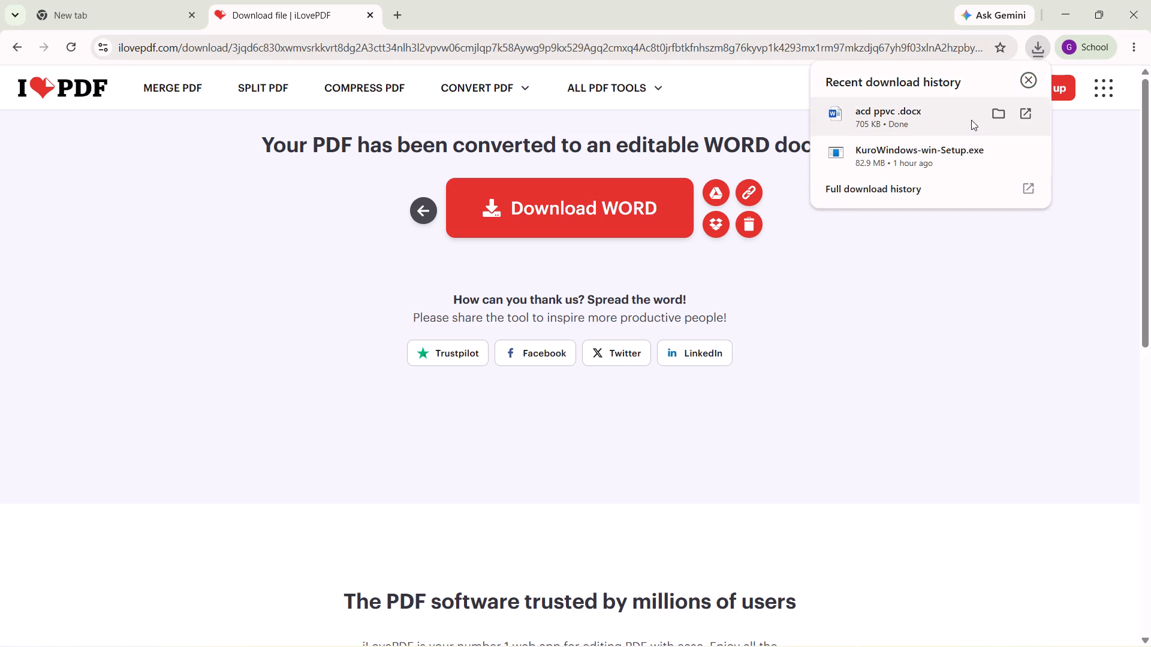
pyautogui.click(958, 116)
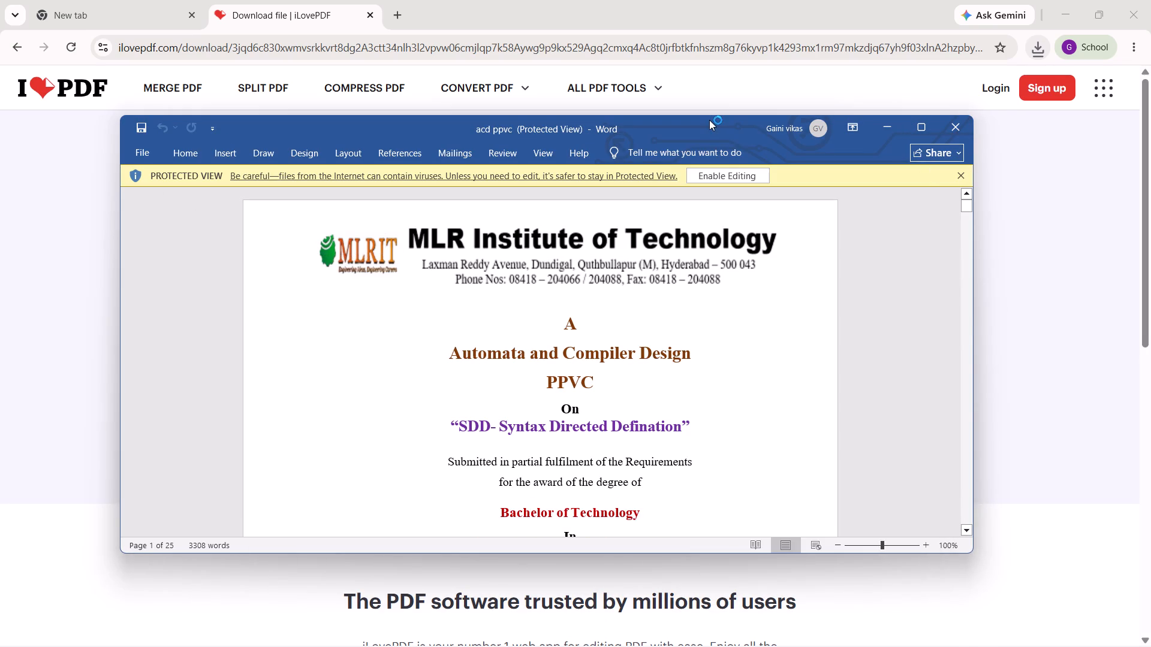
pyautogui.click(721, 178)
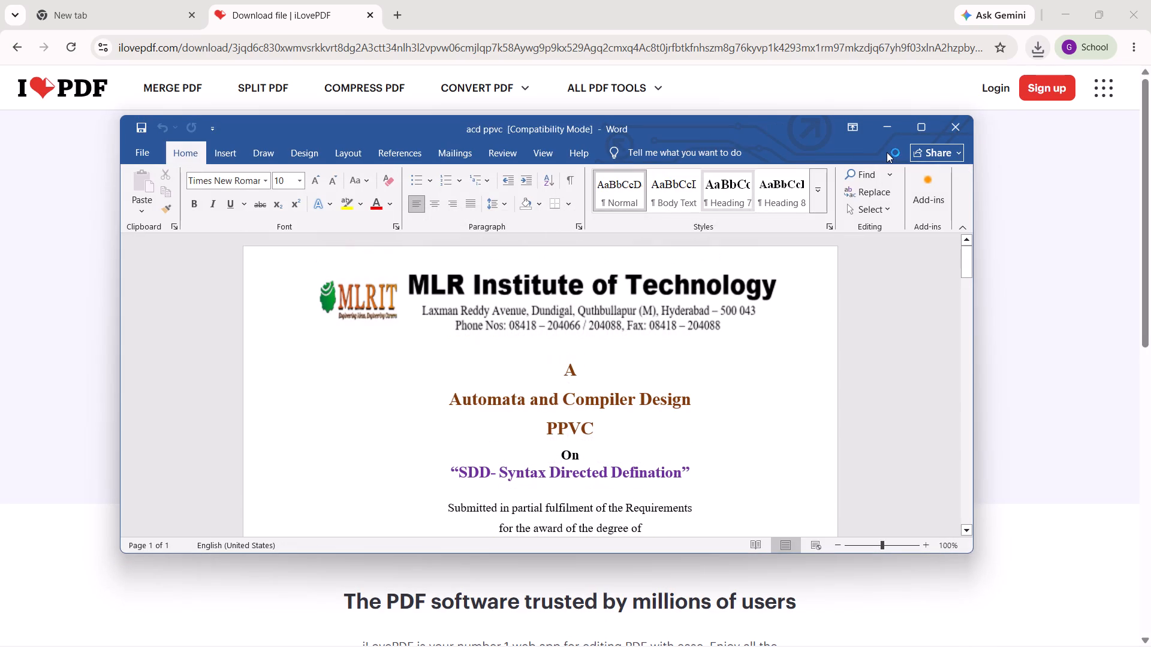
pyautogui.click(912, 129)
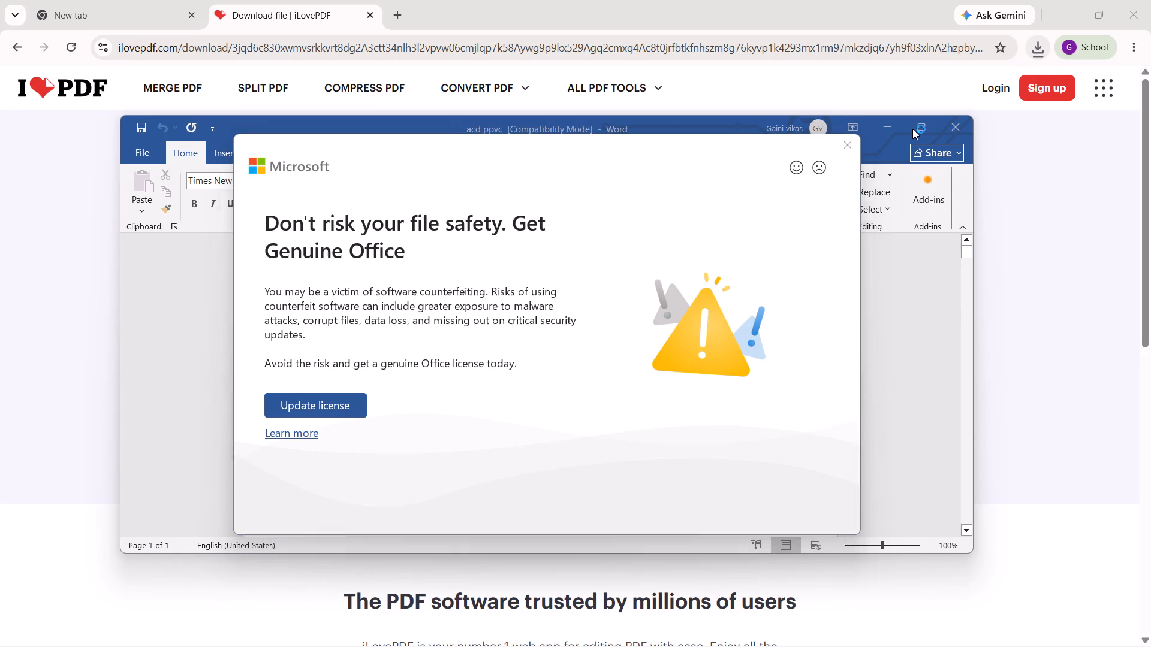
pyautogui.click(854, 142)
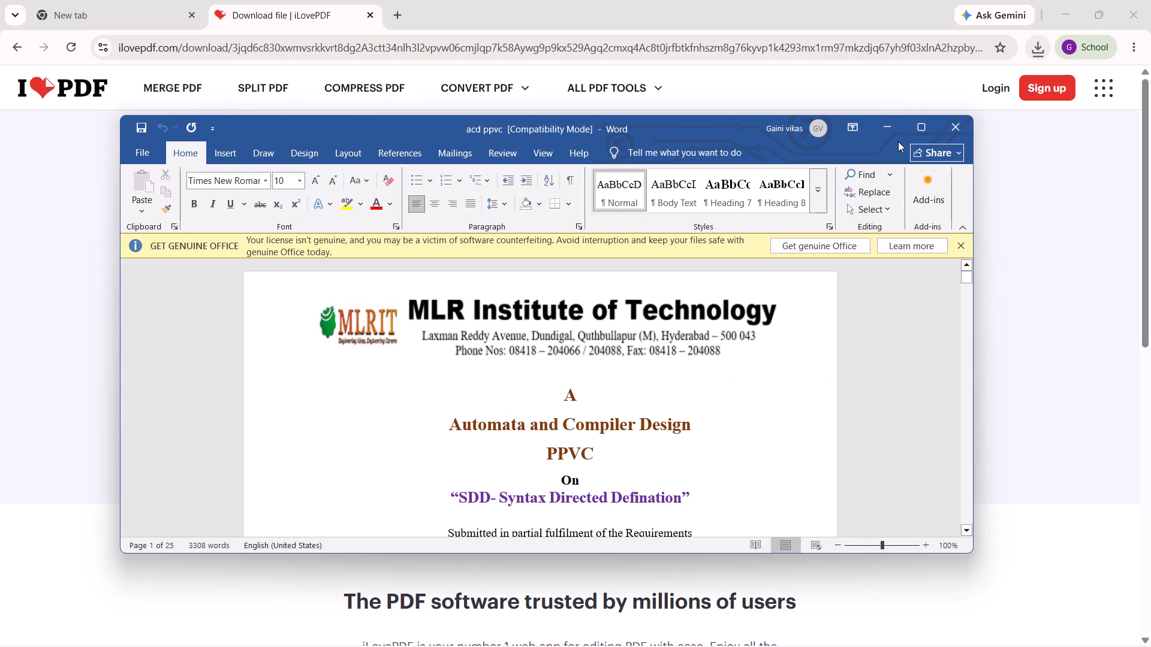
pyautogui.click(918, 137)
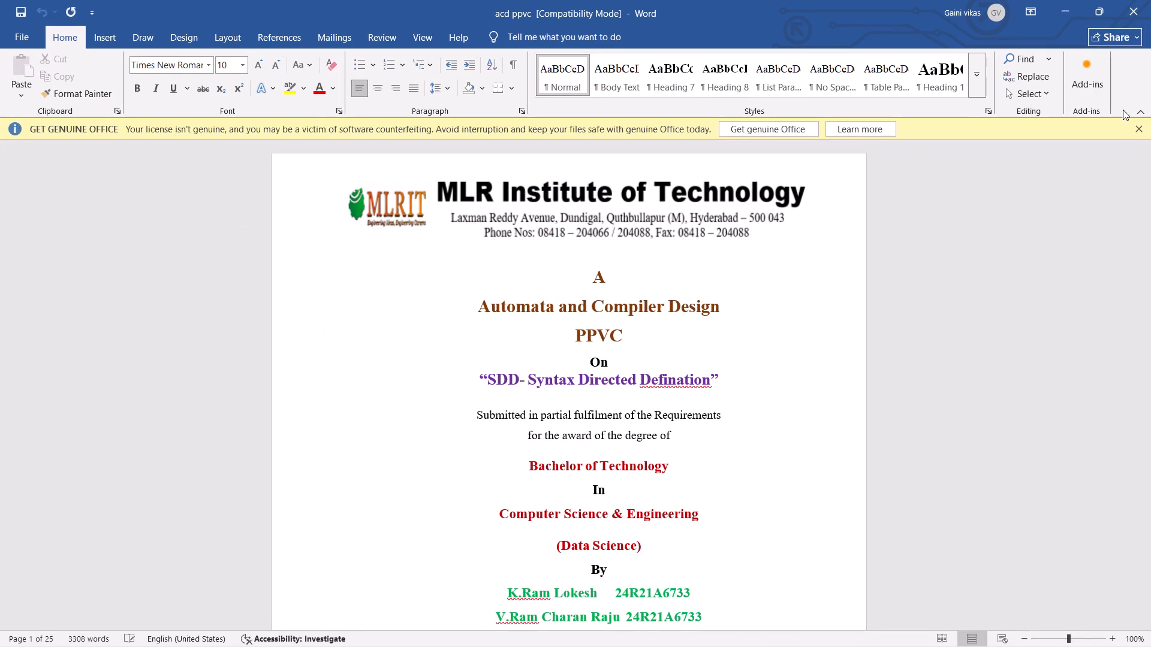
pyautogui.click(1139, 125)
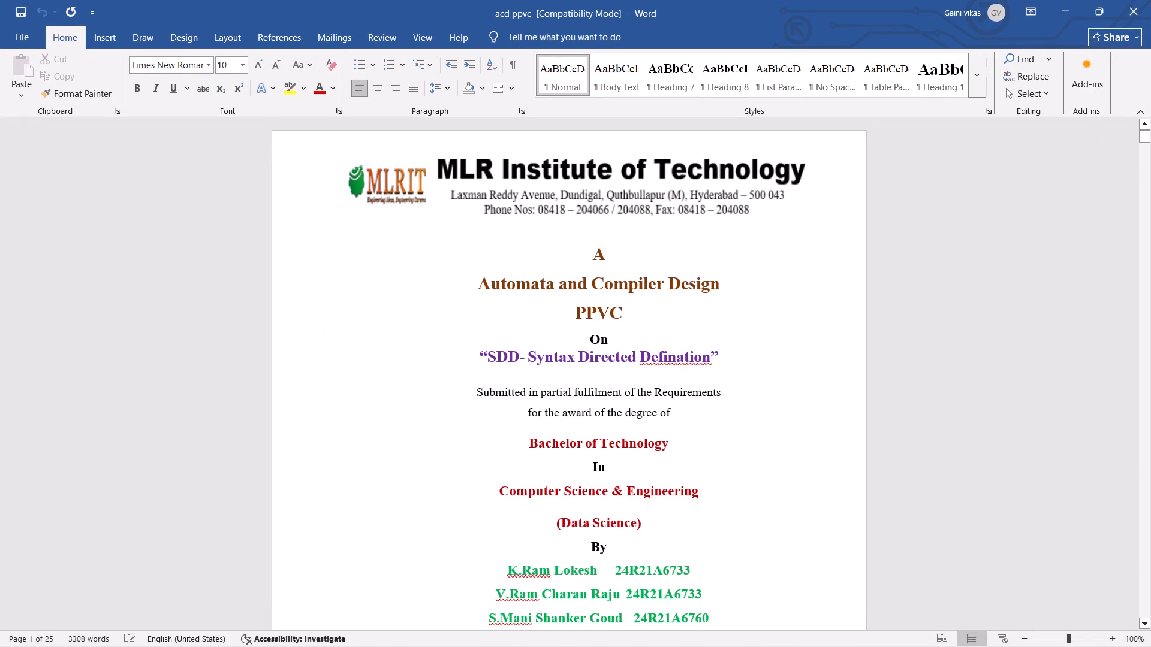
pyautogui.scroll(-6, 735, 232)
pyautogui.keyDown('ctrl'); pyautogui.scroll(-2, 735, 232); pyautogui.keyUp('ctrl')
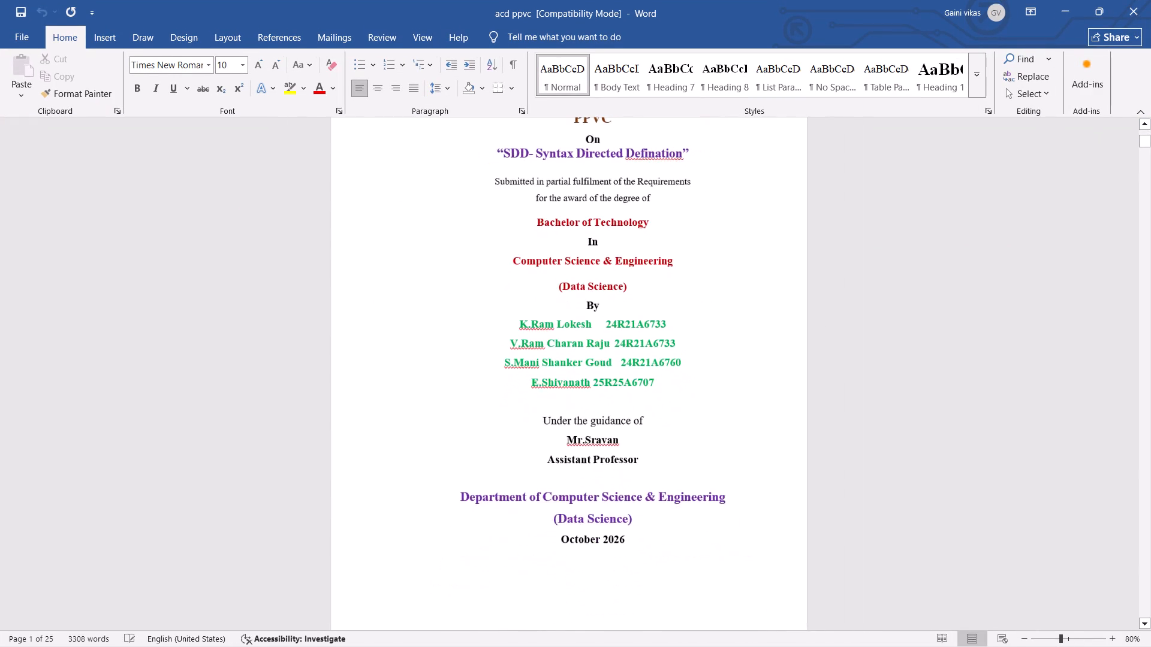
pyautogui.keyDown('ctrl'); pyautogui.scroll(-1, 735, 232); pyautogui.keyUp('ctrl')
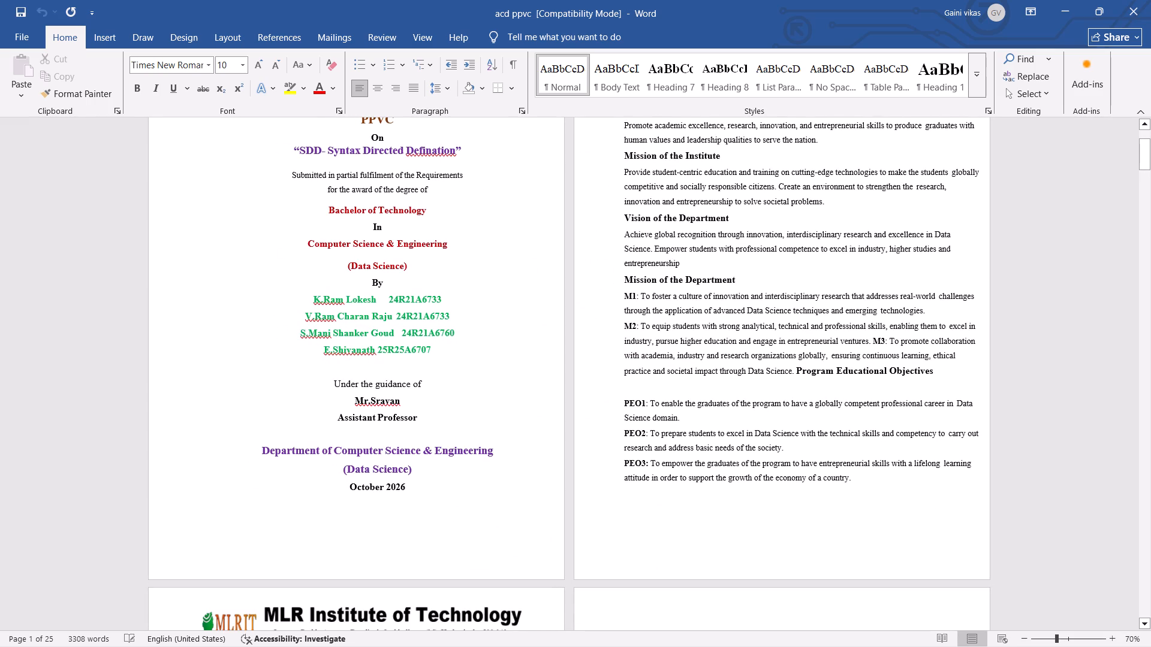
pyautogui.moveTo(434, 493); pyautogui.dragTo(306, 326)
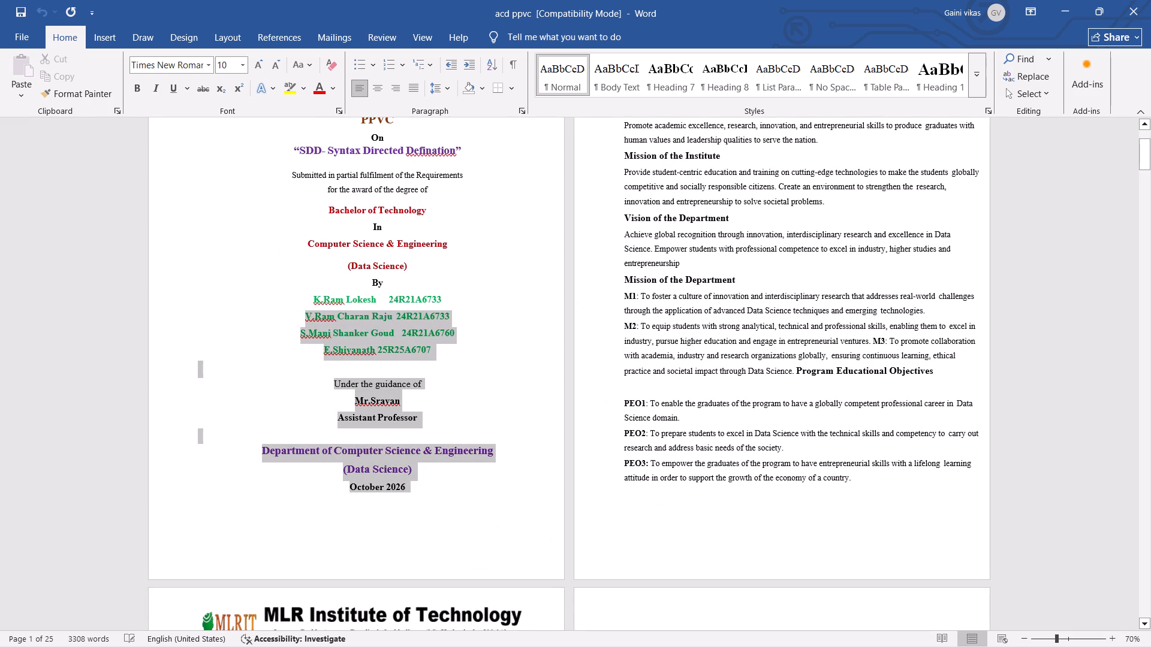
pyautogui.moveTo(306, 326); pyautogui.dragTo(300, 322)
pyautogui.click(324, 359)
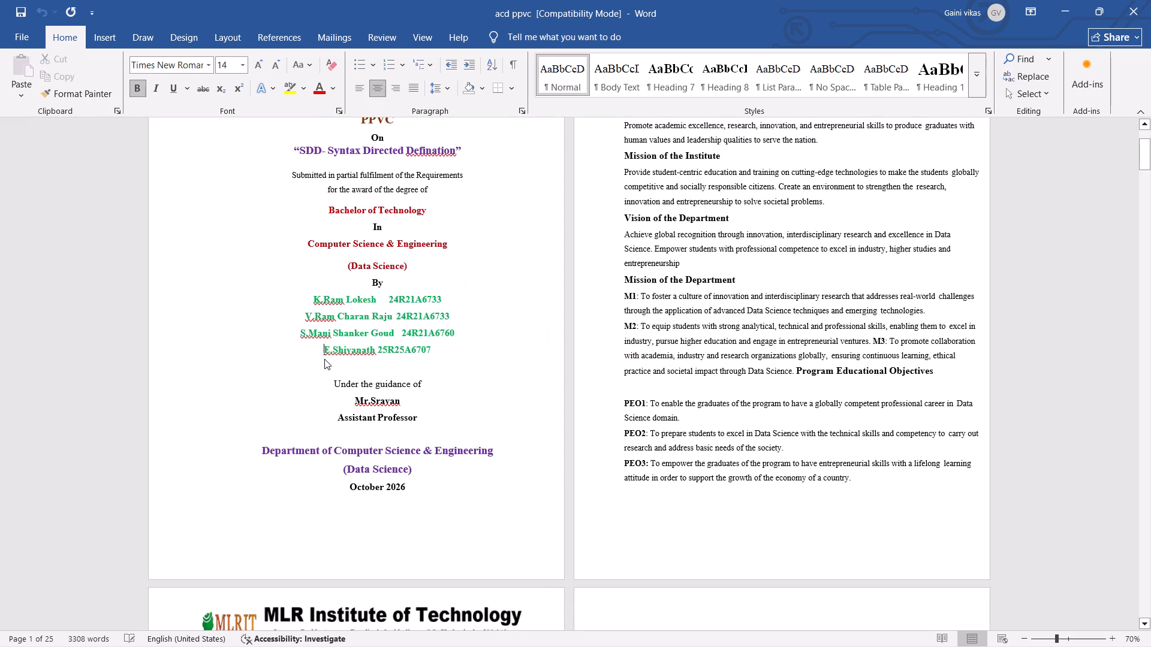
# Add a Box page border with a ½ pt line to the cover page, applied to "This section - First page only".
pyautogui.click(421, 483)
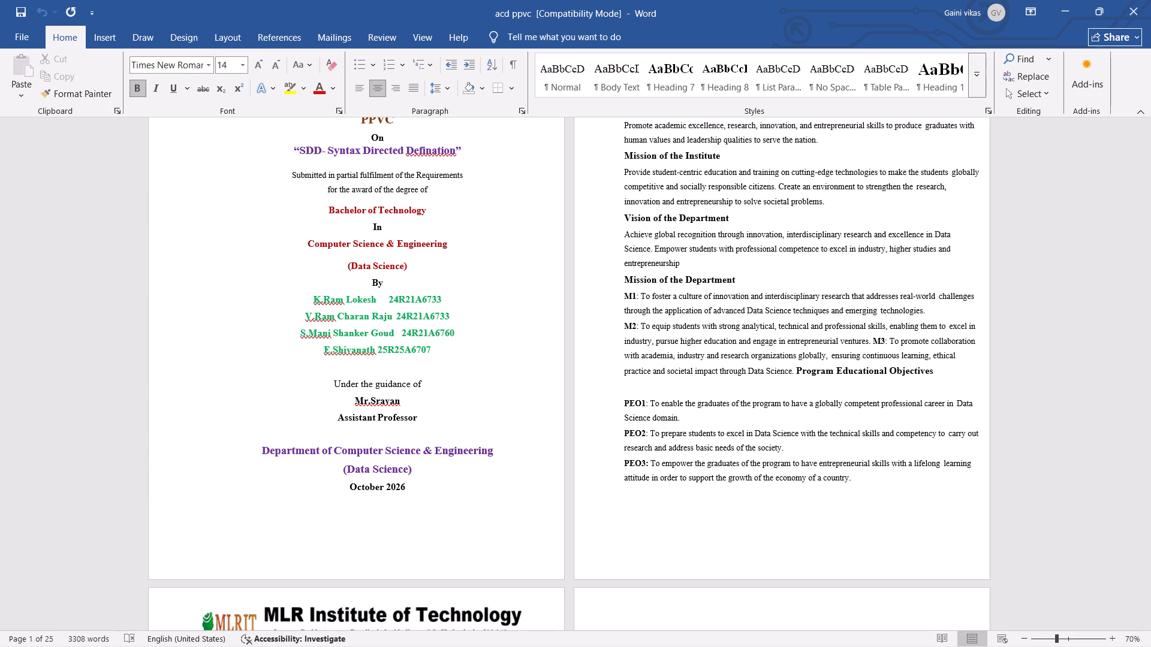
pyautogui.click(195, 41)
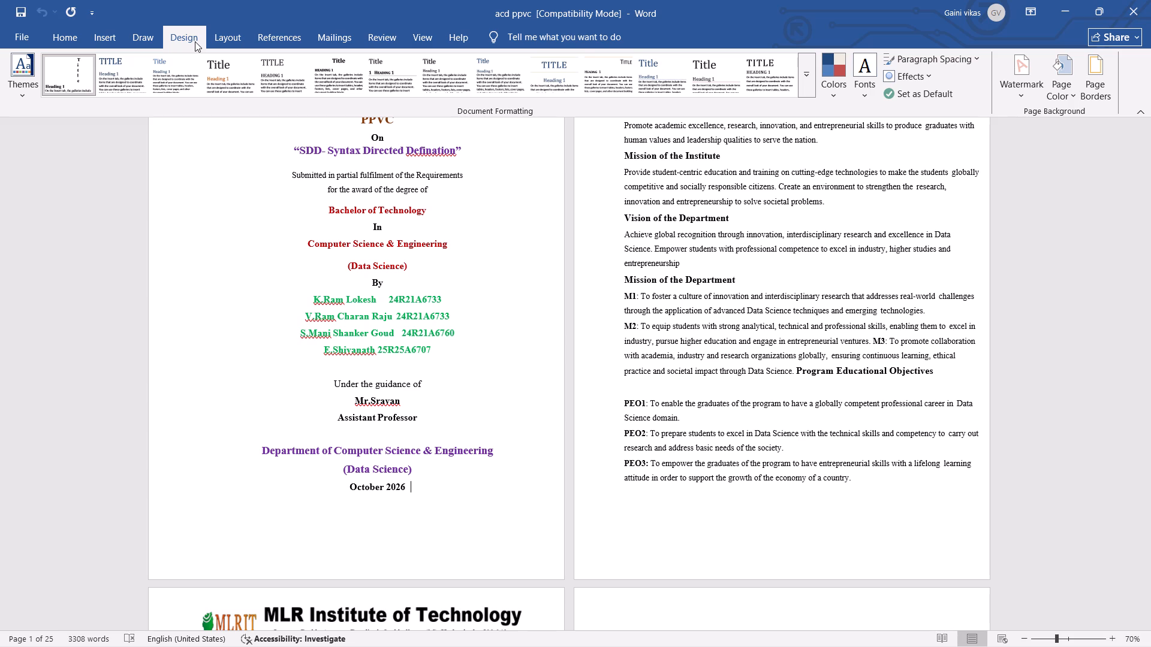
pyautogui.click(1085, 72)
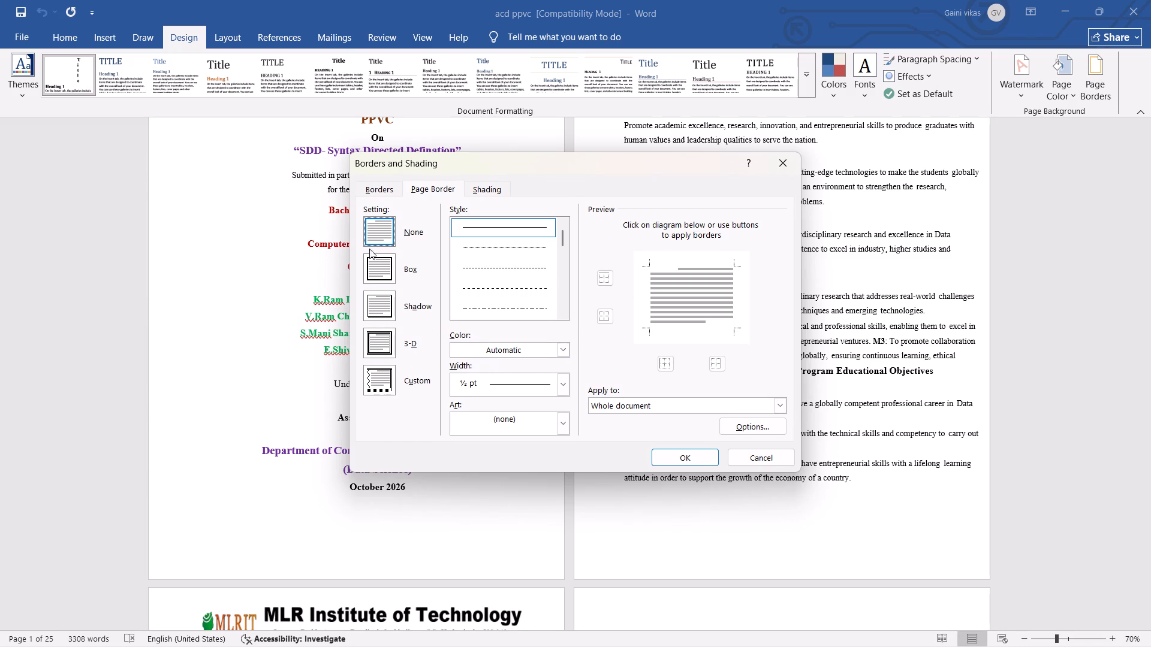
pyautogui.click(378, 263)
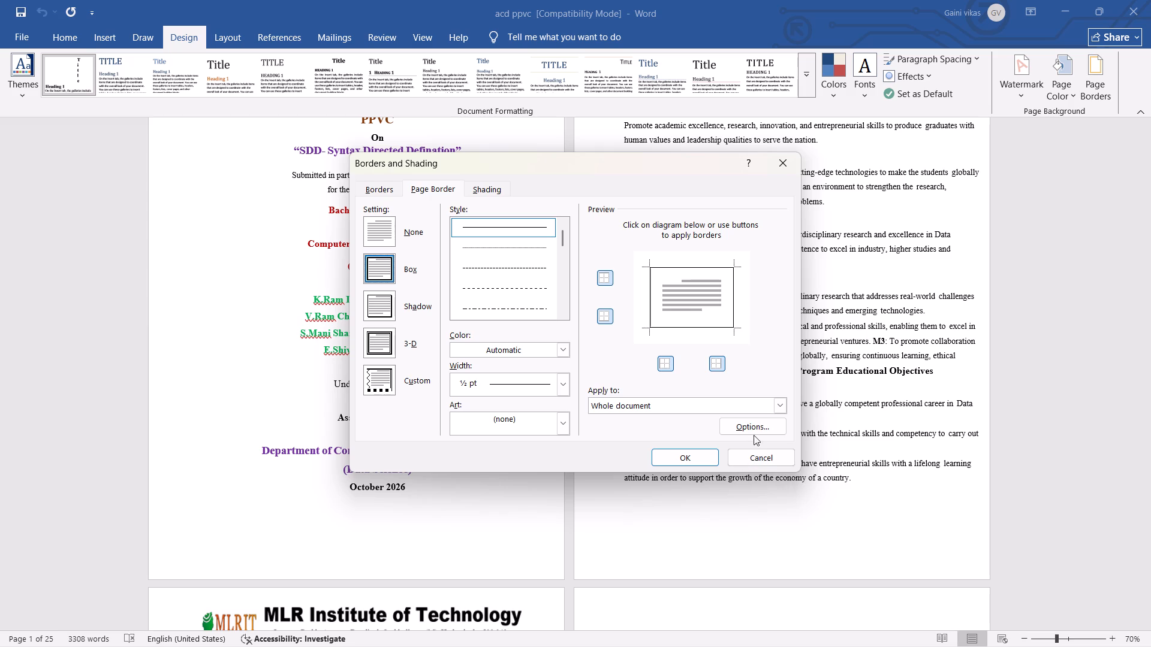
pyautogui.click(782, 409)
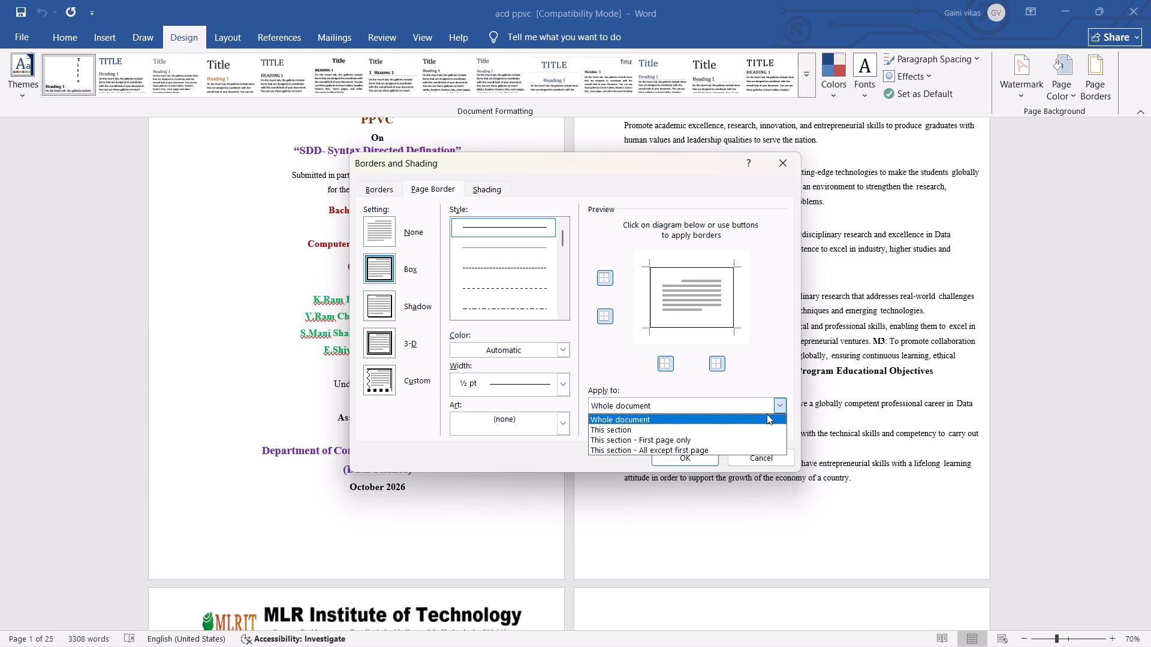
pyautogui.click(732, 436)
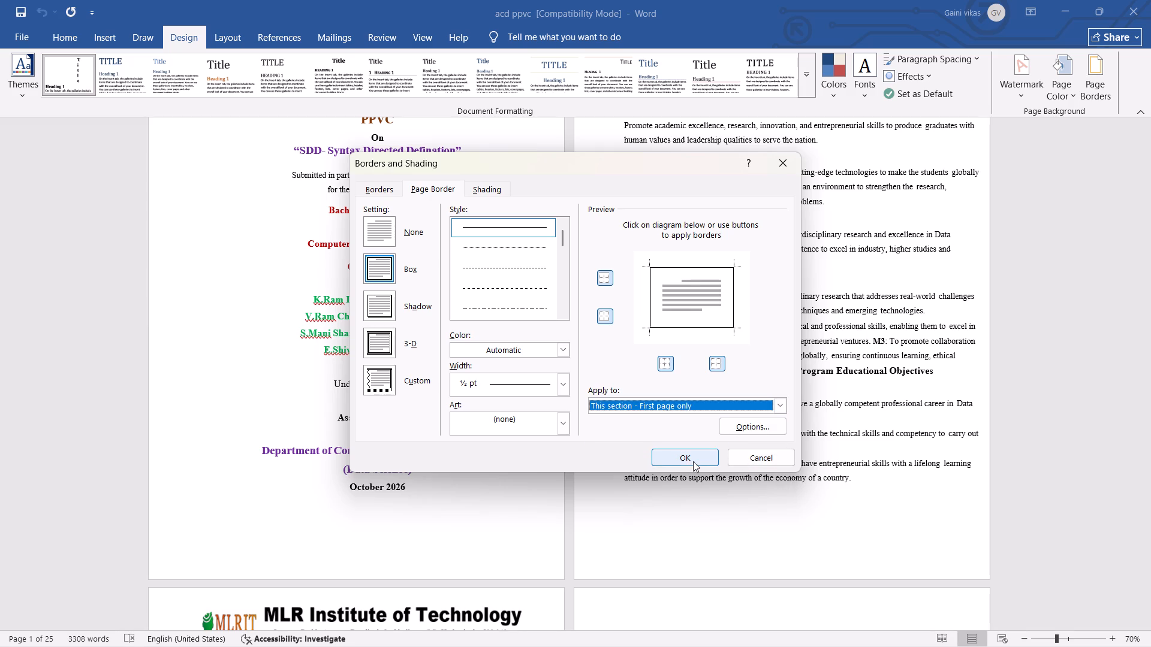
pyautogui.click(685, 455)
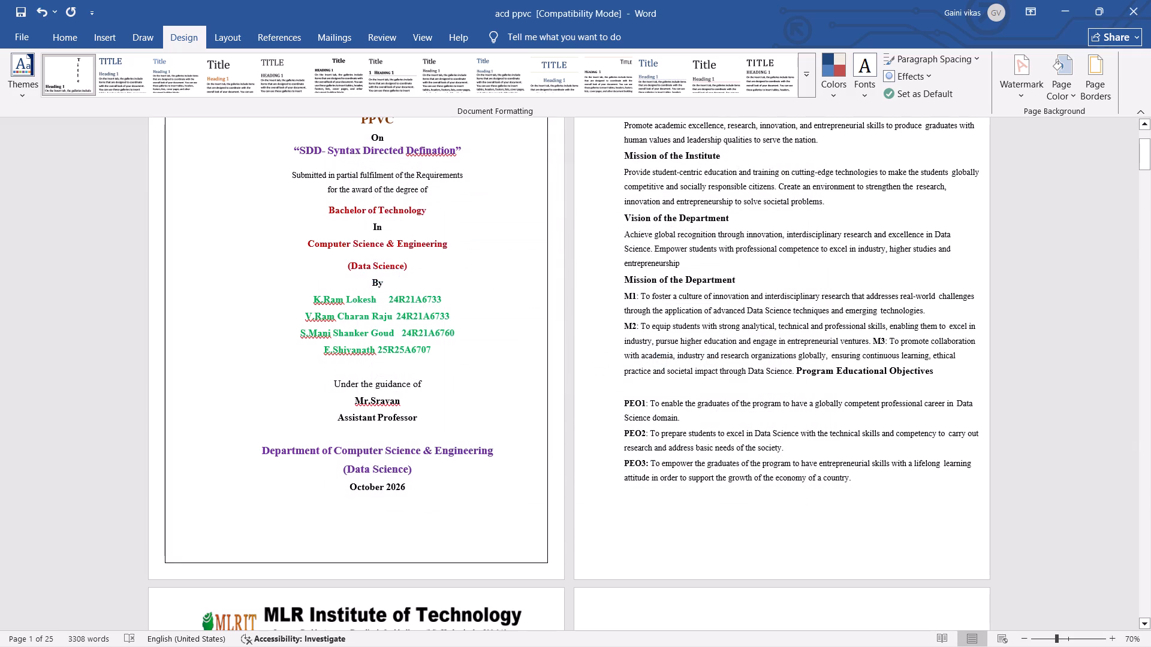
# Center all the cover page text from the opening "A" down to "October 2026", including the blank lines between.
pyautogui.scroll(-2, 685, 455)
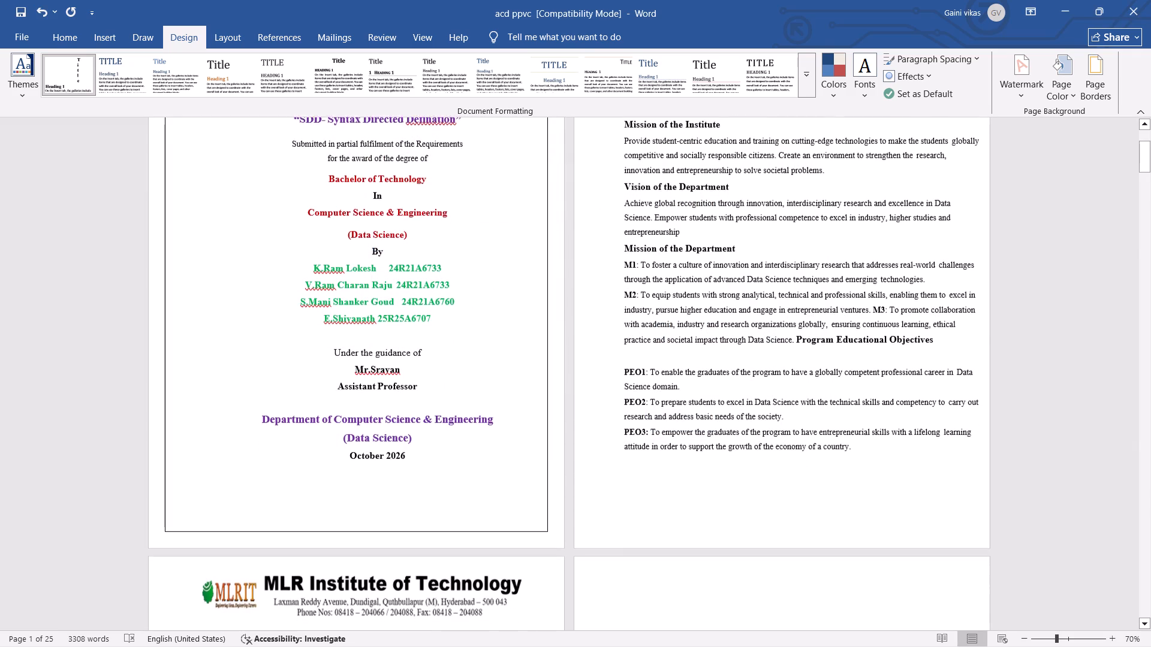
pyautogui.scroll(9, 685, 455)
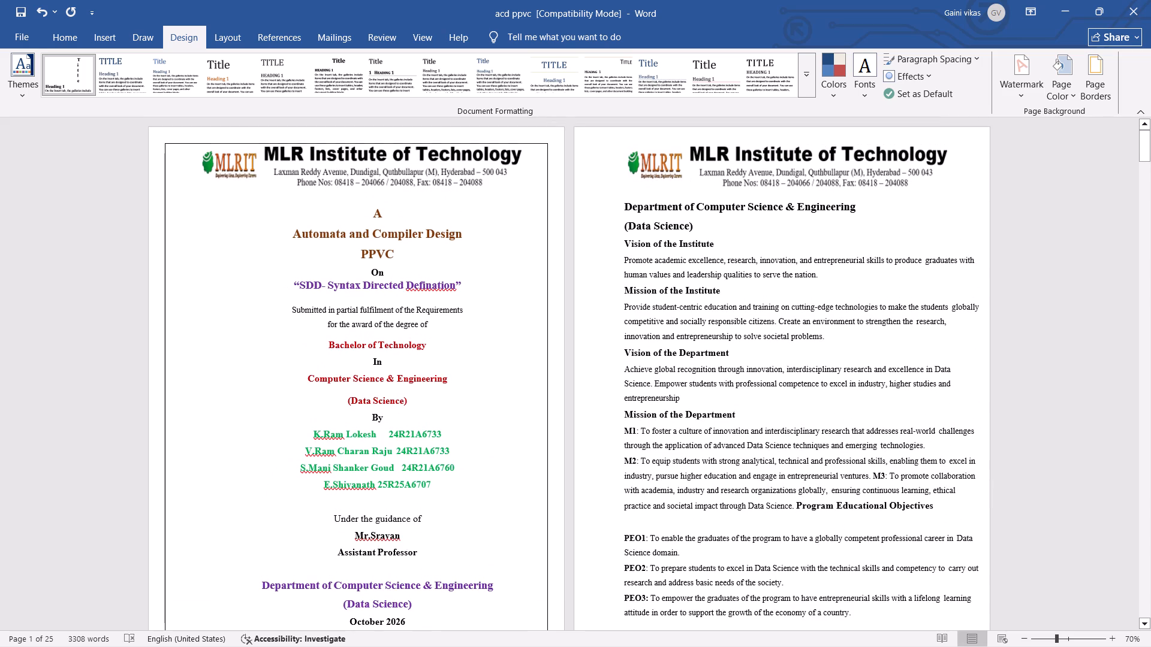
pyautogui.moveTo(285, 215); pyautogui.dragTo(406, 500)
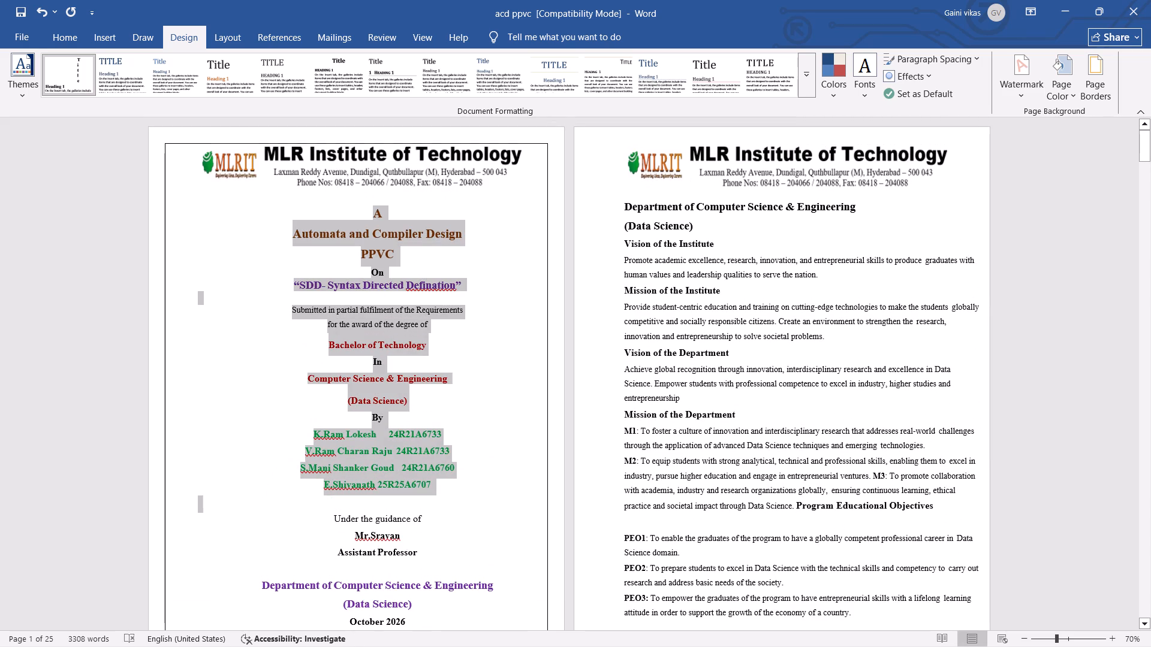
pyautogui.moveTo(406, 500); pyautogui.dragTo(420, 500)
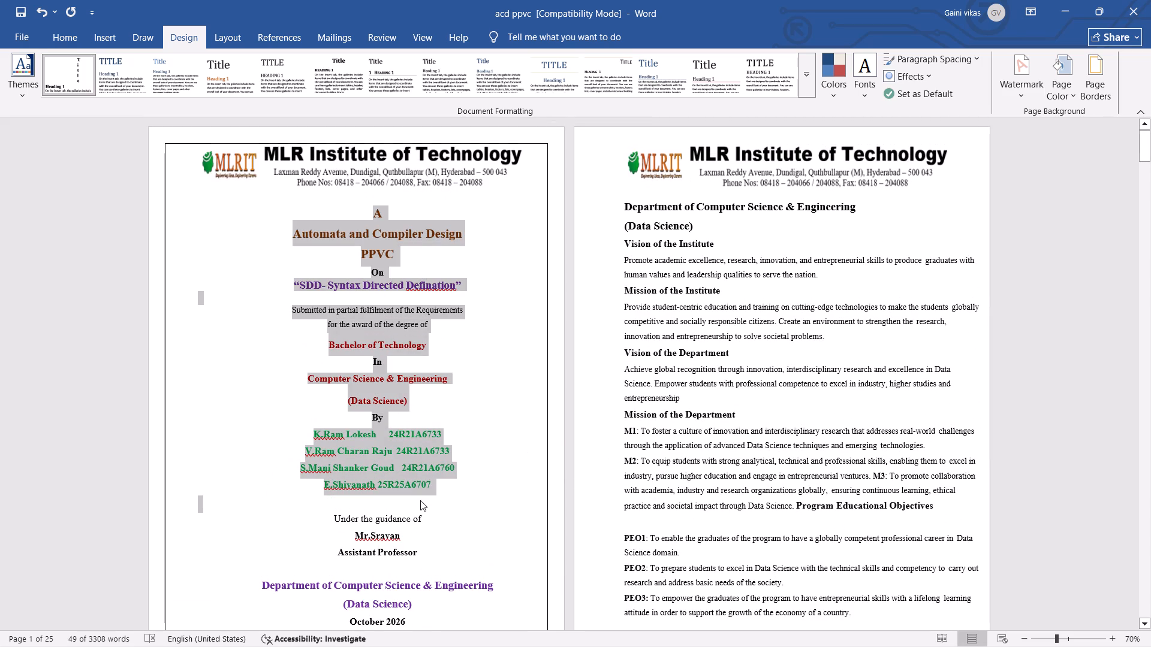
pyautogui.hotkey('shift', 'Down')
pyautogui.hotkey('shift', 'Down')
pyautogui.hotkey('shift', 'Right')
pyautogui.hotkey('shift', 'Right')
pyautogui.hotkey('shift', 'Right')
pyautogui.hotkey('shift', 'Right')
pyautogui.hotkey('shift', 'Right')
pyautogui.hotkey('shift', 'Right')
pyautogui.hotkey('shift', 'Right')
pyautogui.hotkey('shift', 'Right')
pyautogui.hotkey('shift', 'Right')
pyautogui.hotkey('shift', 'Right')
pyautogui.hotkey('shift', 'Right')
pyautogui.hotkey('shift', 'Right')
pyautogui.hotkey('shift', 'Right')
pyautogui.hotkey('shift', 'Right')
pyautogui.hotkey('shift', 'Right')
pyautogui.hotkey('shift', 'Right')
pyautogui.hotkey('shift', 'Right')
pyautogui.hotkey('shift', 'Right')
pyautogui.hotkey('shift', 'Right')
pyautogui.hotkey('shift', 'Right')
pyautogui.hotkey('shift', 'Right')
pyautogui.hotkey('shift', 'Right')
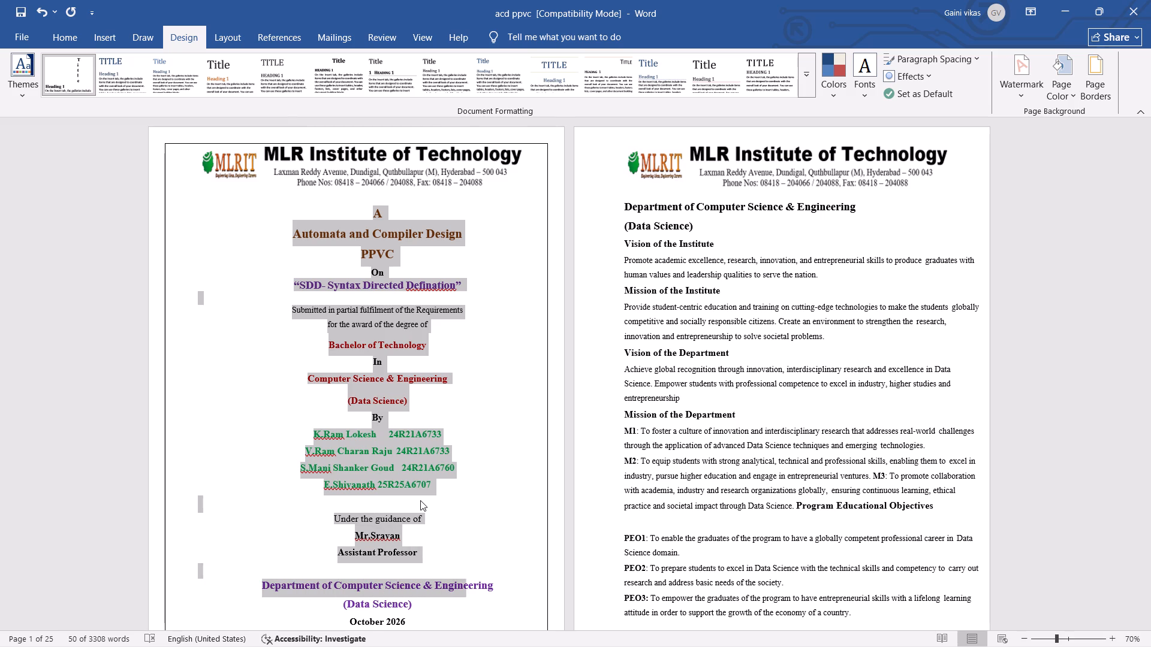
pyautogui.hotkey('shift', 'Right')
pyautogui.hotkey('shift', 'Right')
pyautogui.hotkey('shift', 'Right')
pyautogui.hotkey('shift', 'Right')
pyautogui.hotkey('shift', 'Right')
pyautogui.hotkey('shift', 'Right')
pyautogui.hotkey('shift', 'Right')
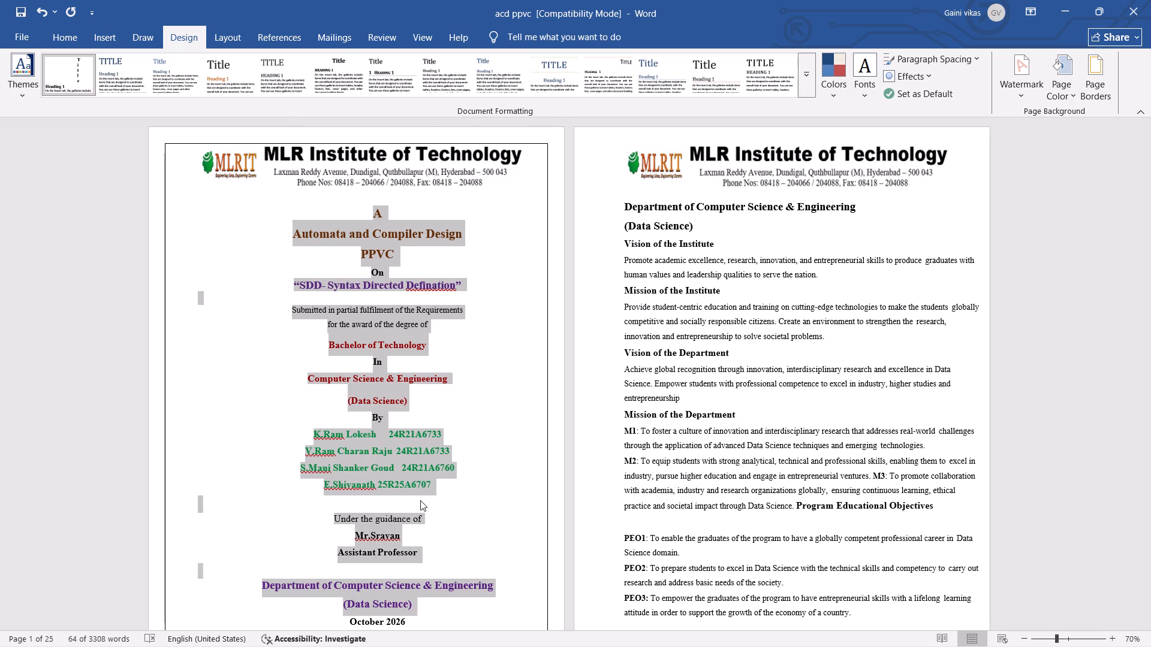
pyautogui.hotkey('shift', 'Right')
pyautogui.hotkey('shift', 'Right')
pyautogui.hotkey('shift', 'Right')
pyautogui.hotkey('shift', 'Right')
pyautogui.hotkey('shift', 'Right')
pyautogui.hotkey('shift', 'Right')
pyautogui.hotkey('shift', 'Right')
pyautogui.hotkey('shift', 'Right')
pyautogui.hotkey('shift', 'Right')
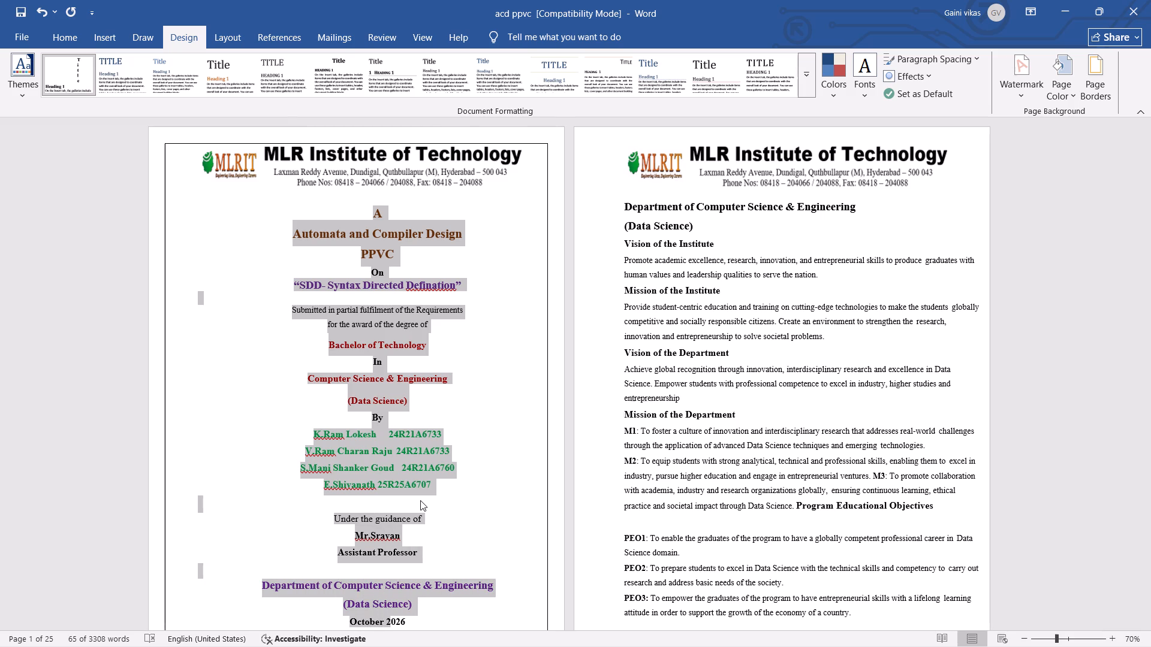
pyautogui.hotkey('shift', 'Right')
pyautogui.hotkey('shift', 'Right')
pyautogui.hotkey('shift', 'Right')
pyautogui.click(70, 38)
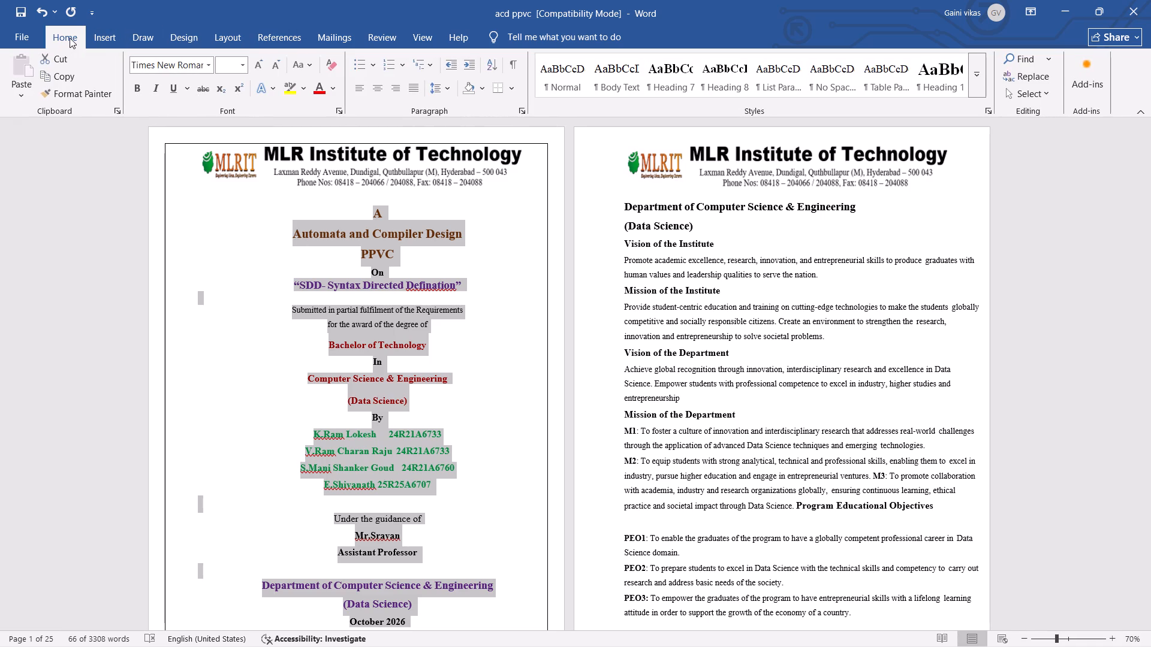
pyautogui.click(361, 86)
pyautogui.click(378, 84)
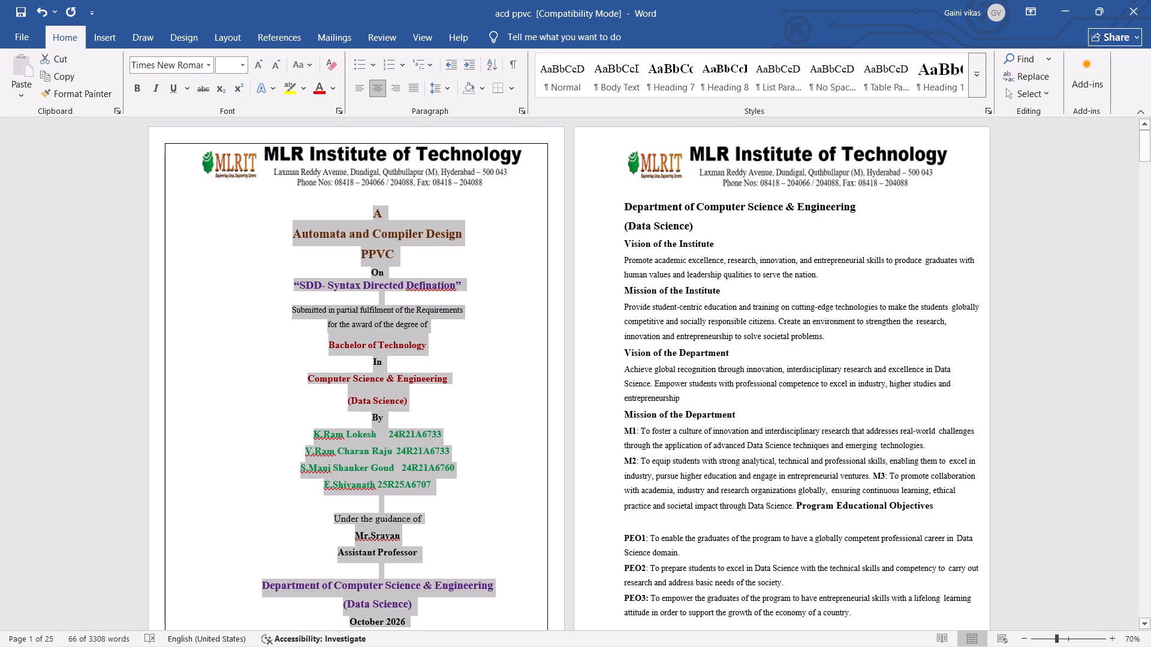
pyautogui.click(368, 212)
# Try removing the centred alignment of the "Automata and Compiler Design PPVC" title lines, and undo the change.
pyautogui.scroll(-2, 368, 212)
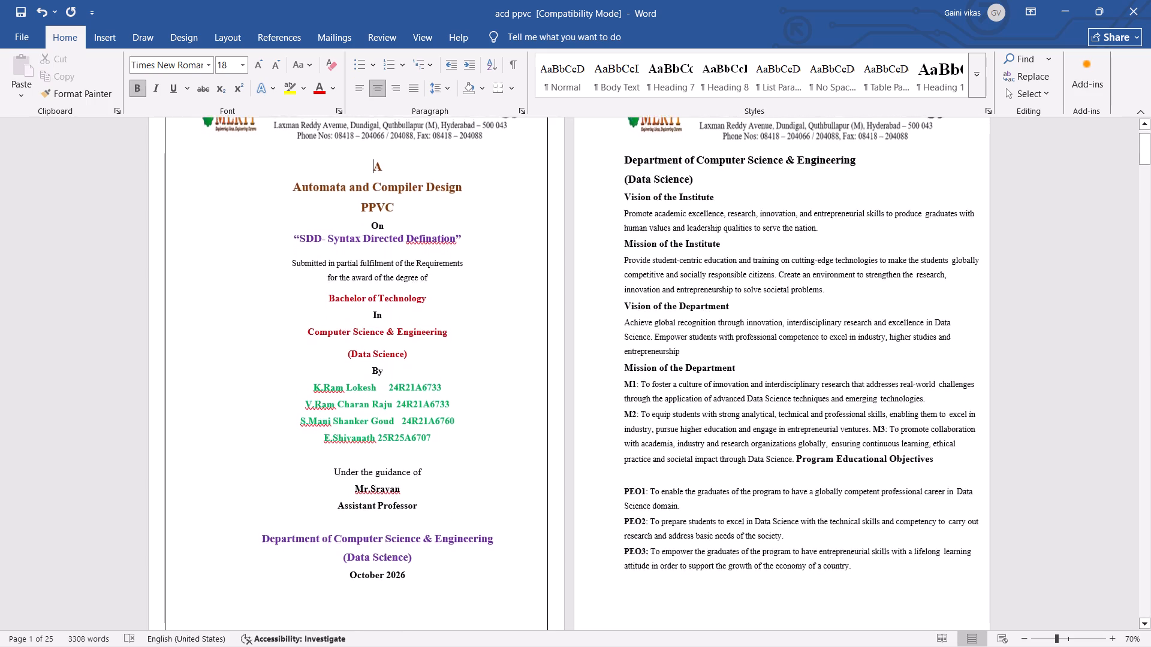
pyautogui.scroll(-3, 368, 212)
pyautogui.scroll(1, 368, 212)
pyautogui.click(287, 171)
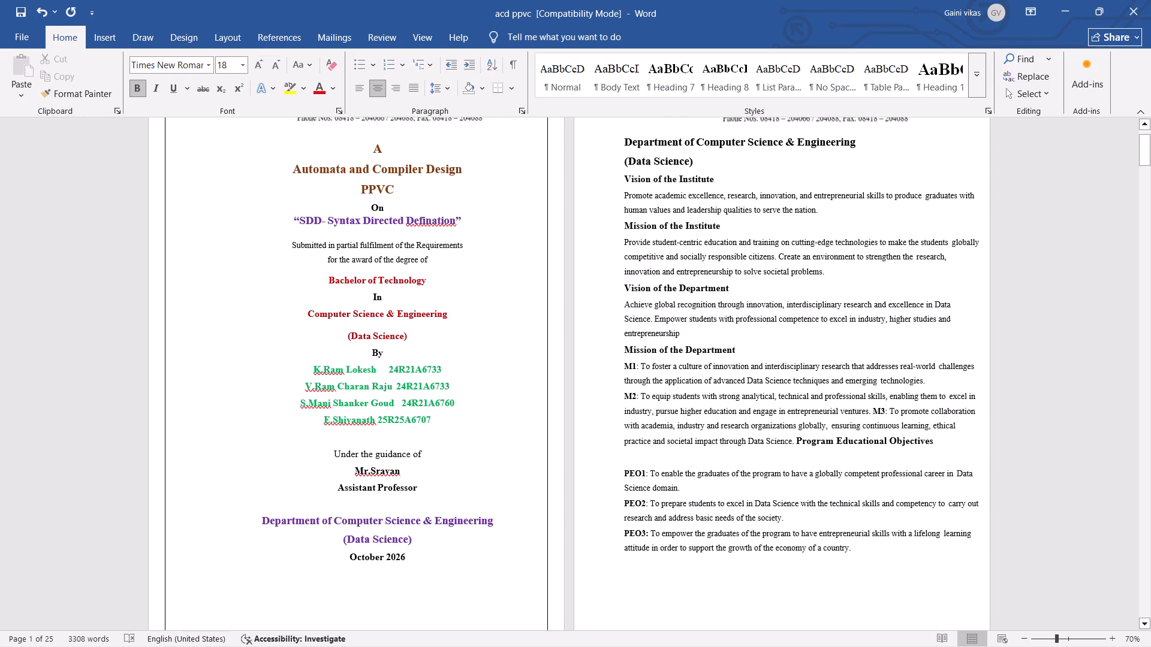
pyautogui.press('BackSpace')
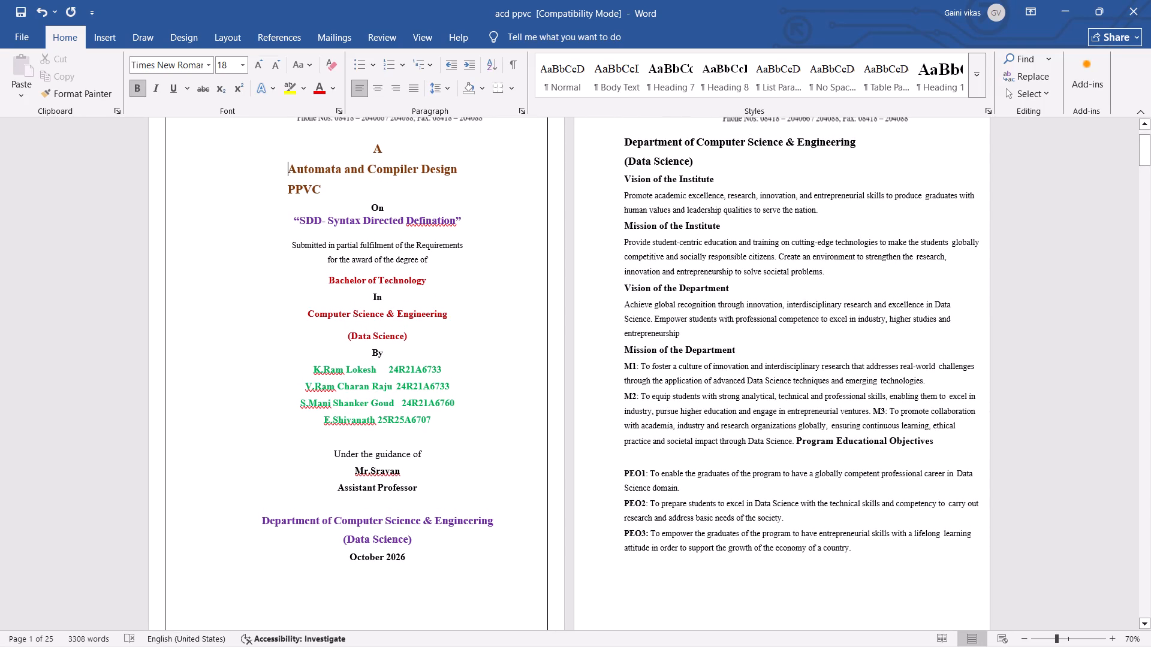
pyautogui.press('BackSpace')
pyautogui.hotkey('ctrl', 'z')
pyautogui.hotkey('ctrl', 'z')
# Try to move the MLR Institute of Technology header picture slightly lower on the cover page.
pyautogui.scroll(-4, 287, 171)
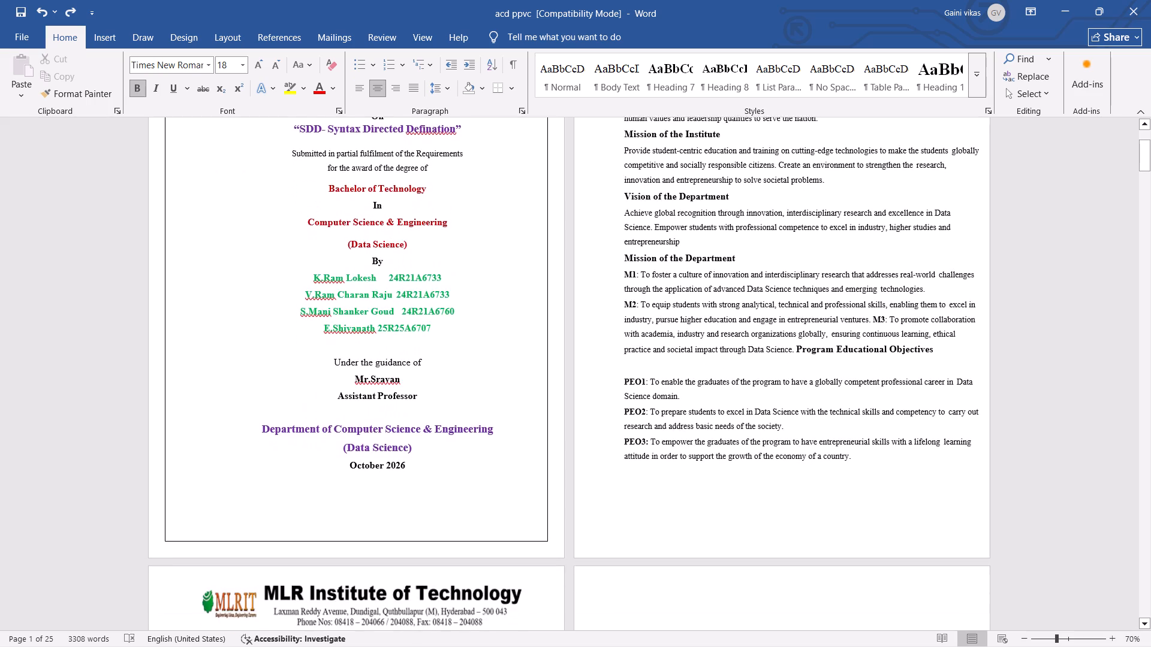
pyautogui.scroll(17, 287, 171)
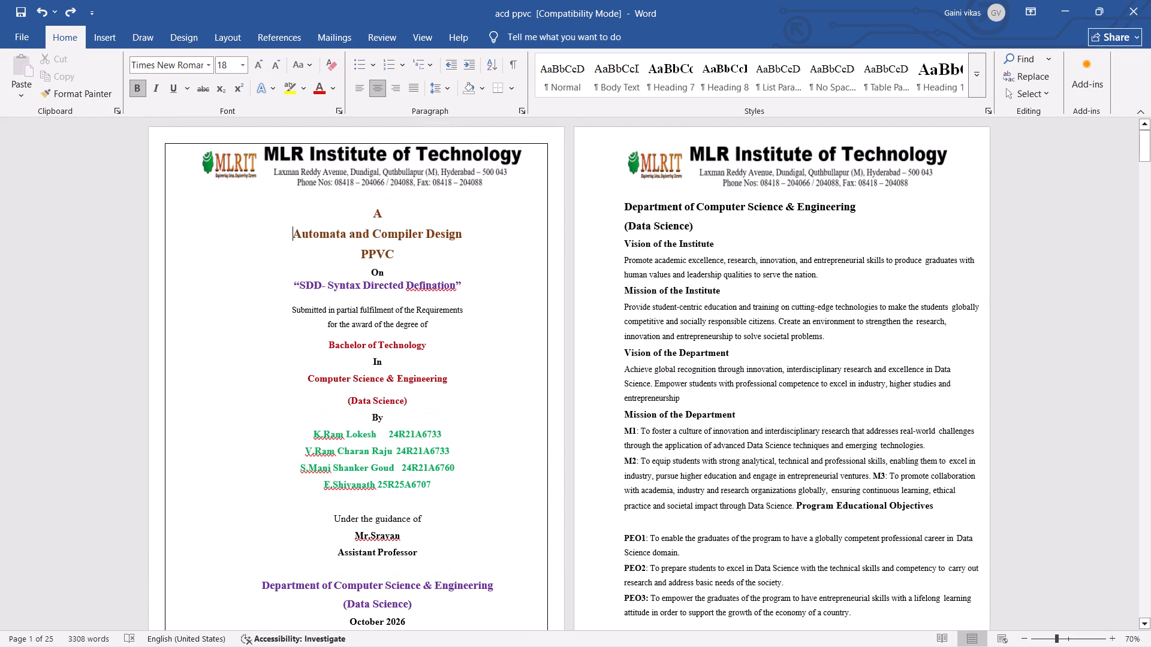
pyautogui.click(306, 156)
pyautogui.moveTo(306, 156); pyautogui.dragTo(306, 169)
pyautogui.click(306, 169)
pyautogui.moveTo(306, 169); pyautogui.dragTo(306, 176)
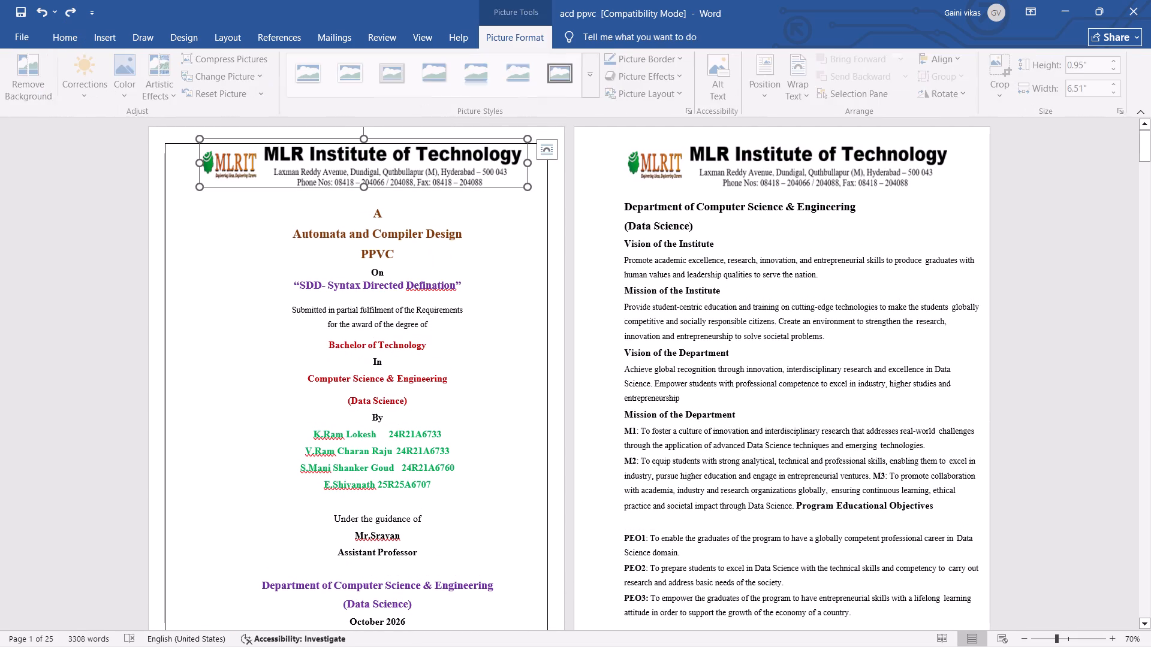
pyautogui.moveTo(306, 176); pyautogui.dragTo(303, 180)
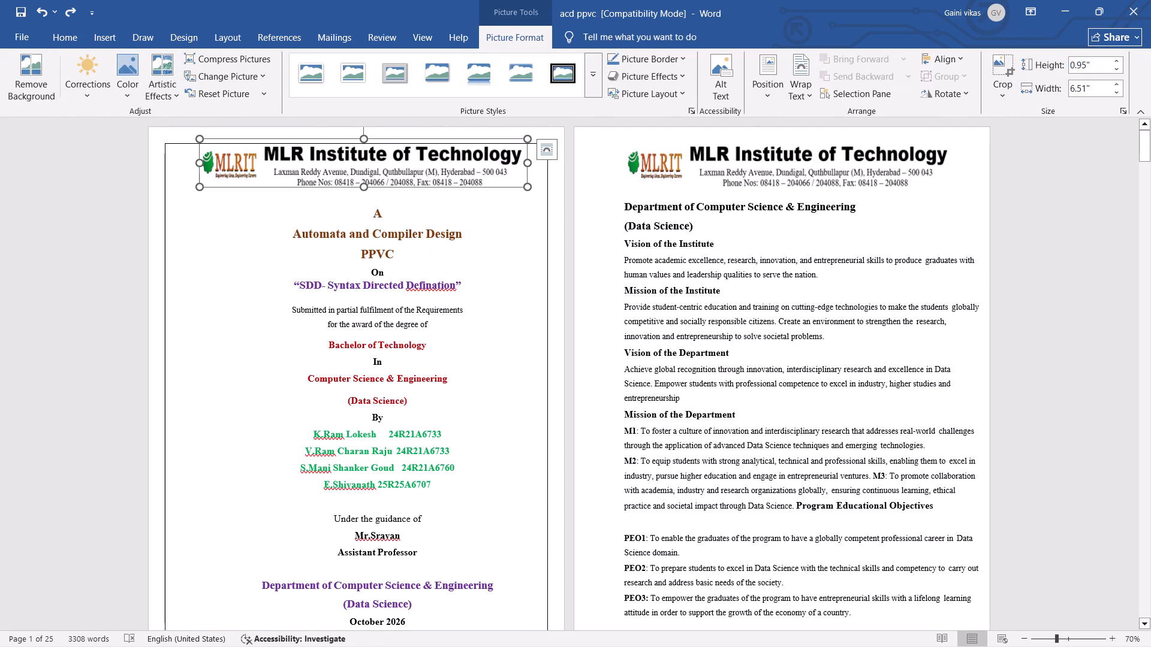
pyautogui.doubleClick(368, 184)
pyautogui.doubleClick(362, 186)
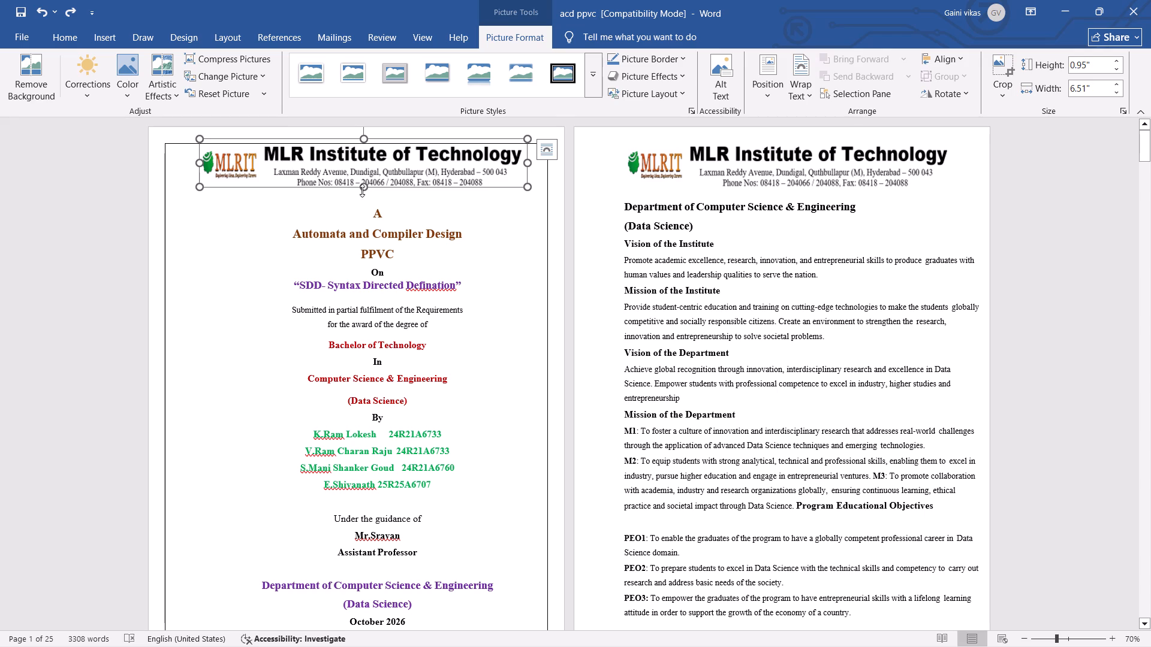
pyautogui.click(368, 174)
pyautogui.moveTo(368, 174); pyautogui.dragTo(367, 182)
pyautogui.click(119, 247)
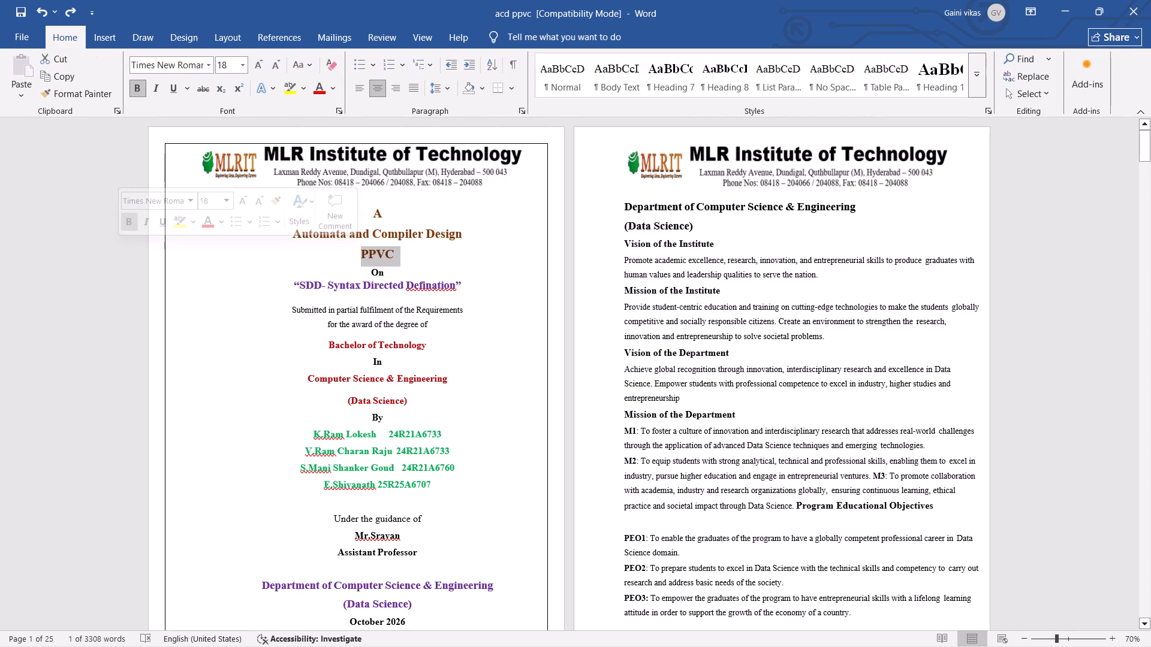
# Make the project title "SDD- syntax directed defination" bold in the Declaration page's opening sentence.
pyautogui.scroll(-9, 228, 279)
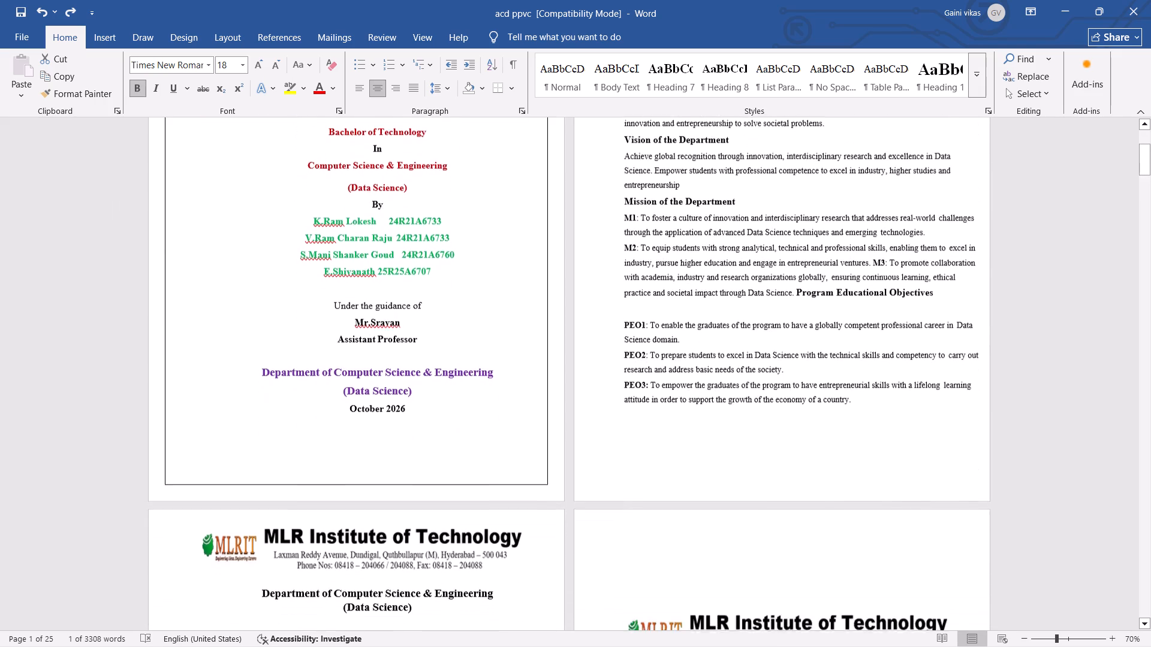
pyautogui.scroll(-16, 228, 279)
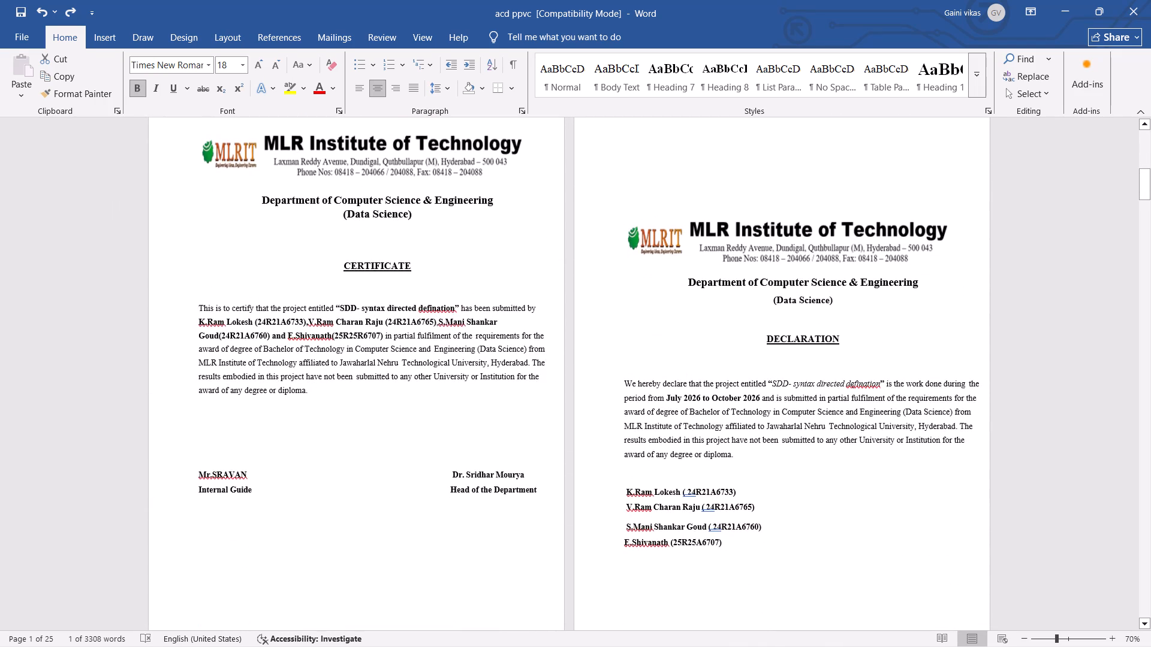
pyautogui.scroll(-2, 228, 279)
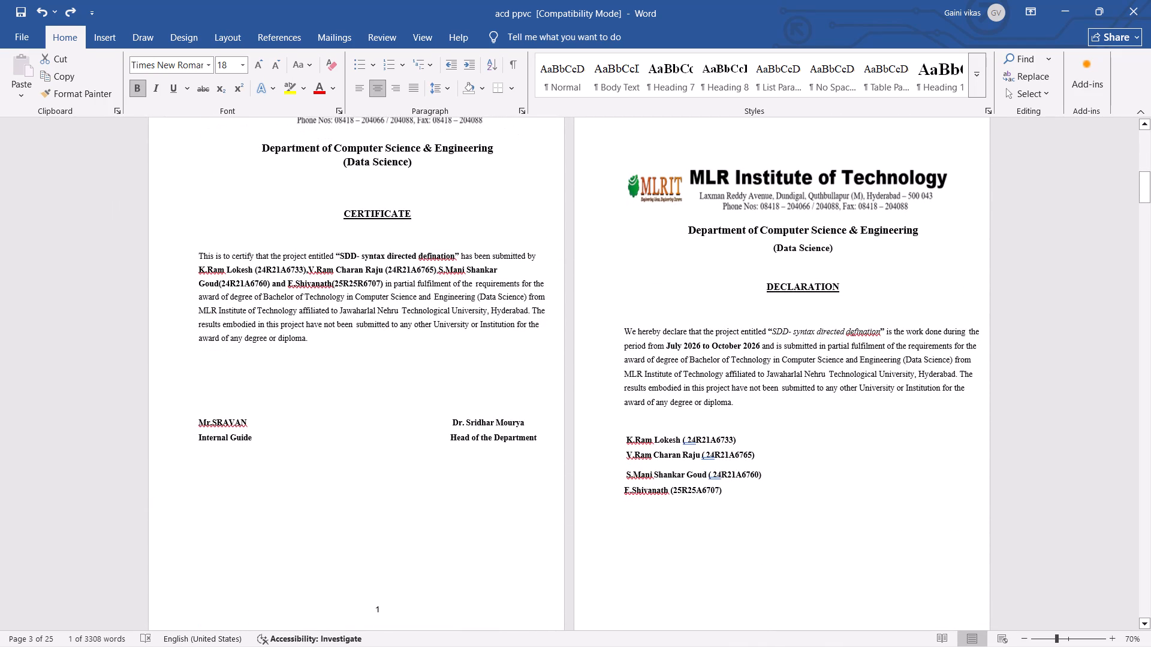
pyautogui.scroll(-1, 228, 279)
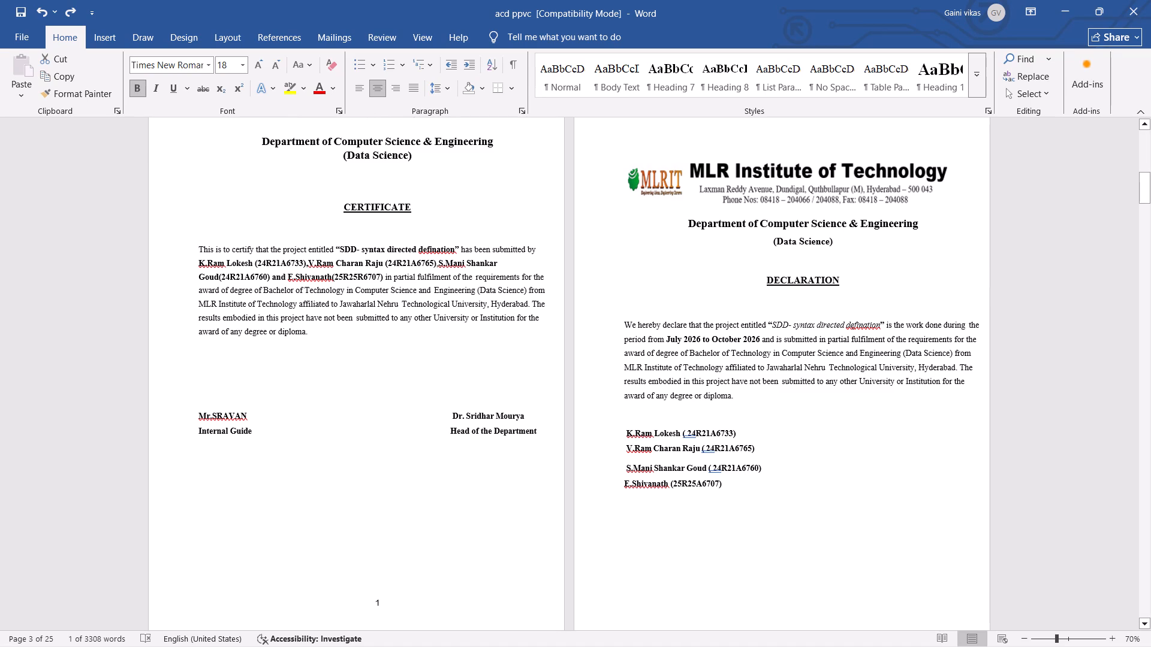
pyautogui.moveTo(880, 324); pyautogui.dragTo(808, 318)
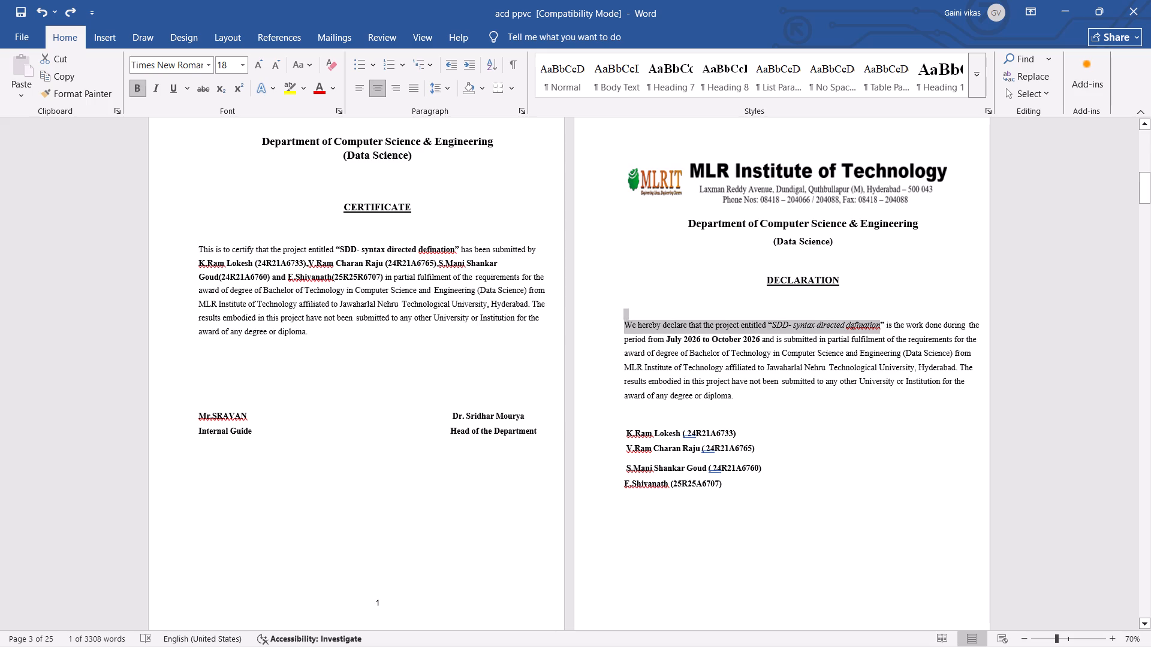
pyautogui.moveTo(808, 318); pyautogui.dragTo(776, 329)
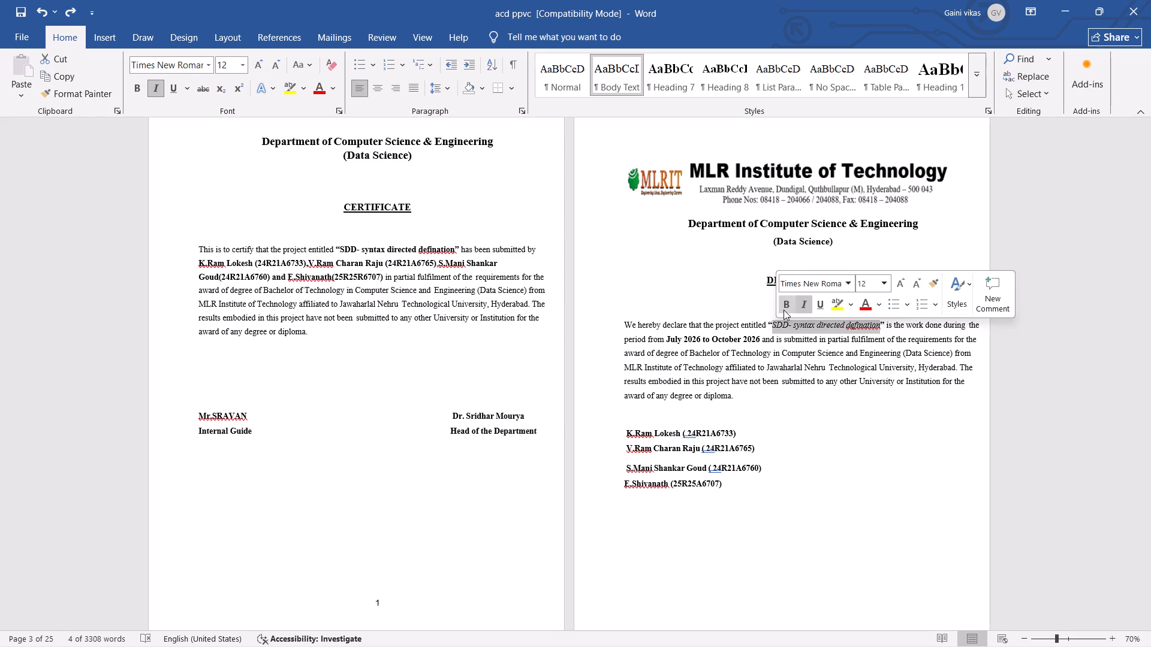
pyautogui.click(784, 310)
pyautogui.click(759, 306)
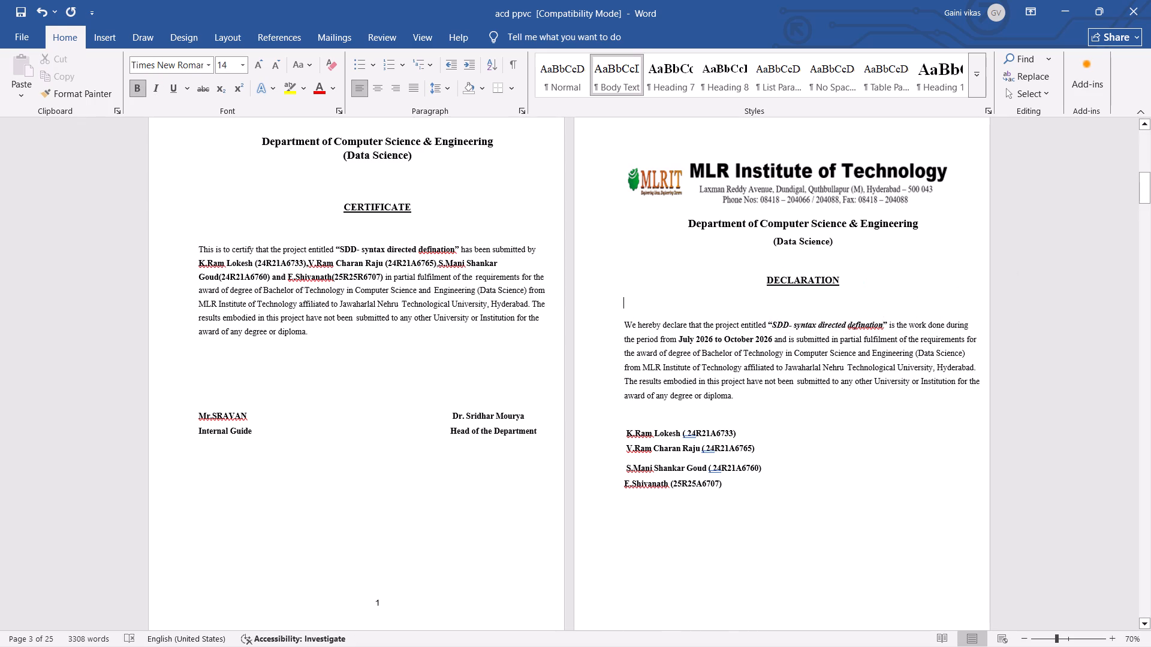
# Replace the "Mr." before the guide's name on the cover page with "Dr.V.".
pyautogui.scroll(17, 759, 306)
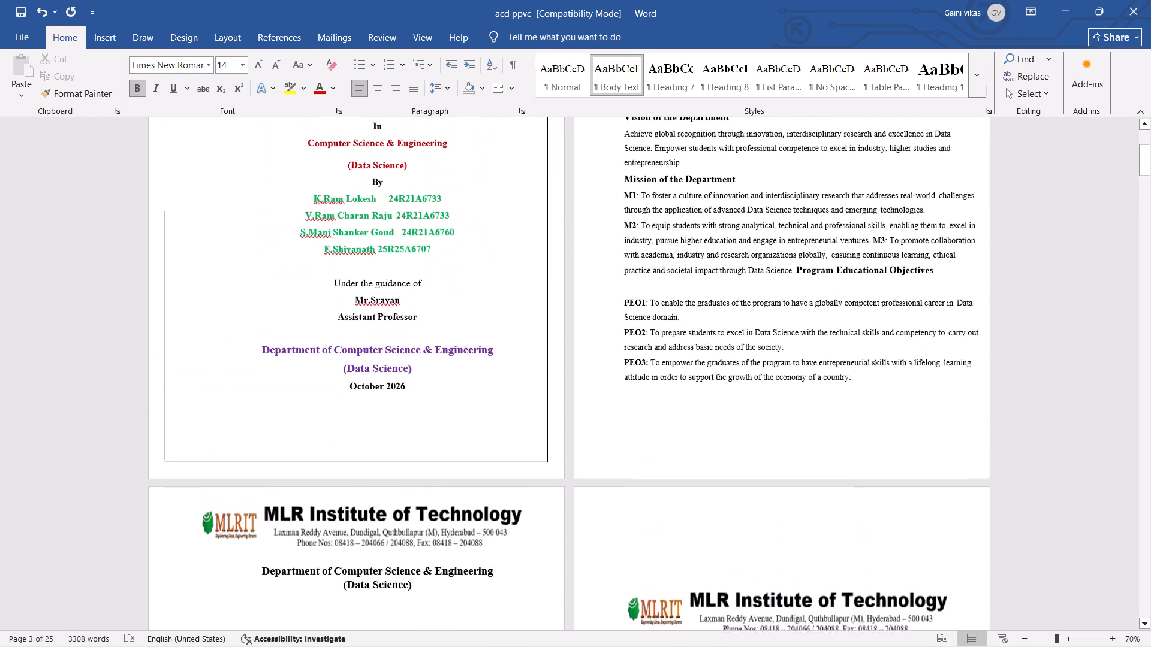
pyautogui.scroll(15, 759, 306)
pyautogui.scroll(-1, 759, 306)
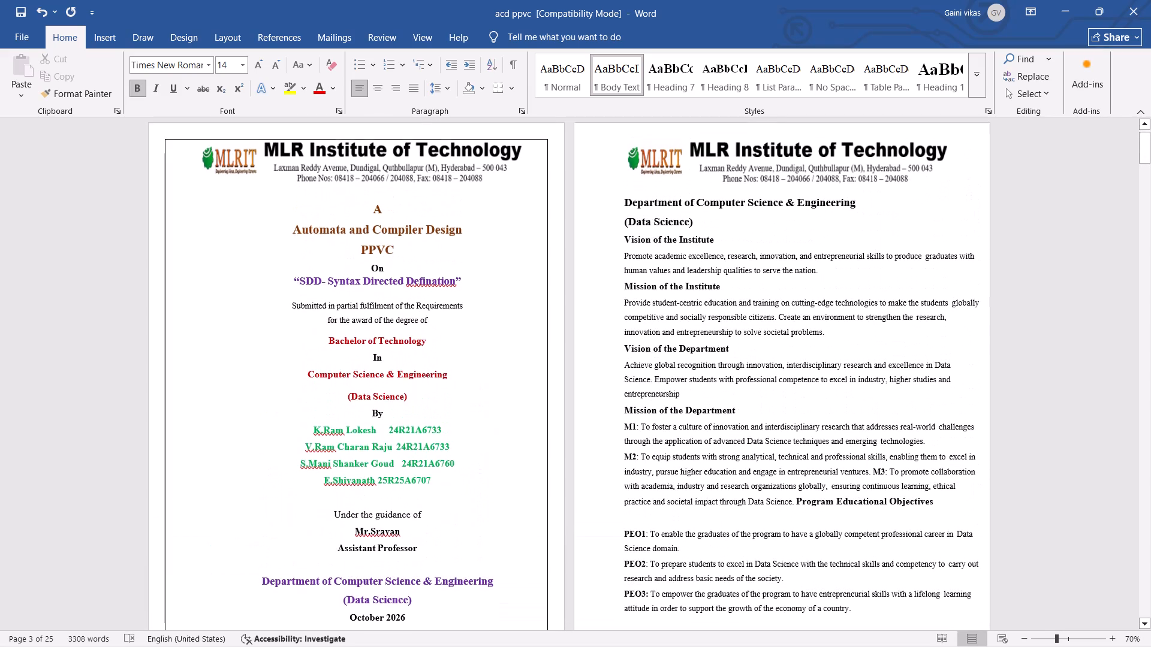
pyautogui.scroll(-1, 759, 306)
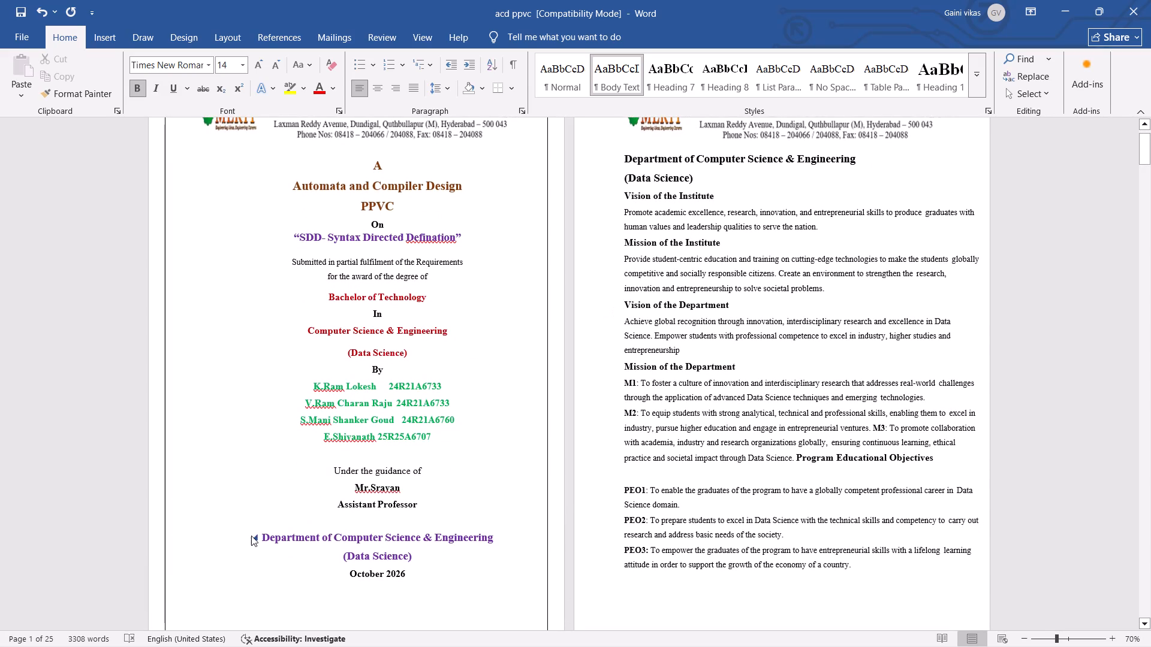
pyautogui.click(372, 489)
pyautogui.press('BackSpace')
pyautogui.press('BackSpace')
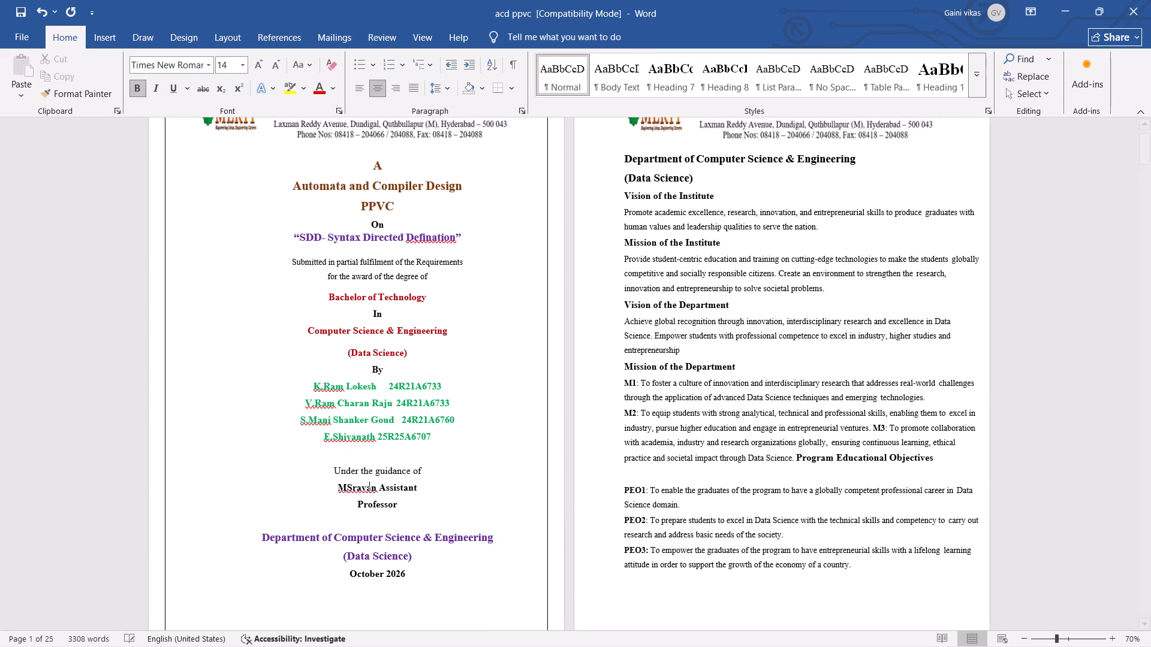
pyautogui.press('BackSpace')
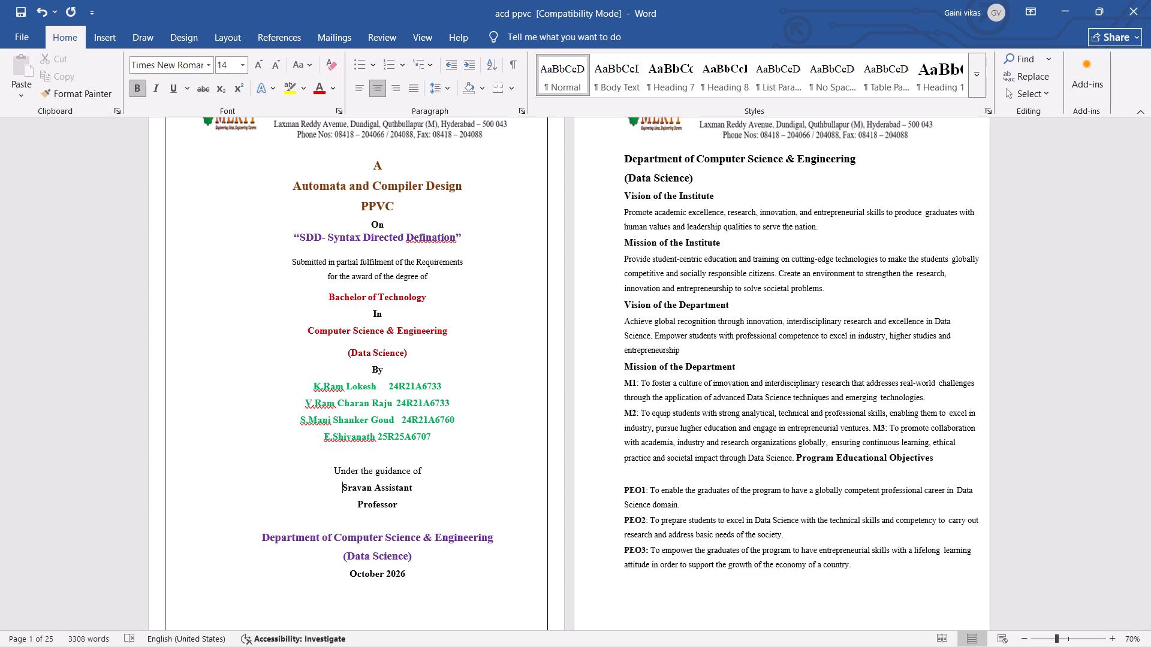
pyautogui.hotkey('shift', 'd')
pyautogui.press('r')
pyautogui.press('.')
pyautogui.hotkey('shift', 'v')
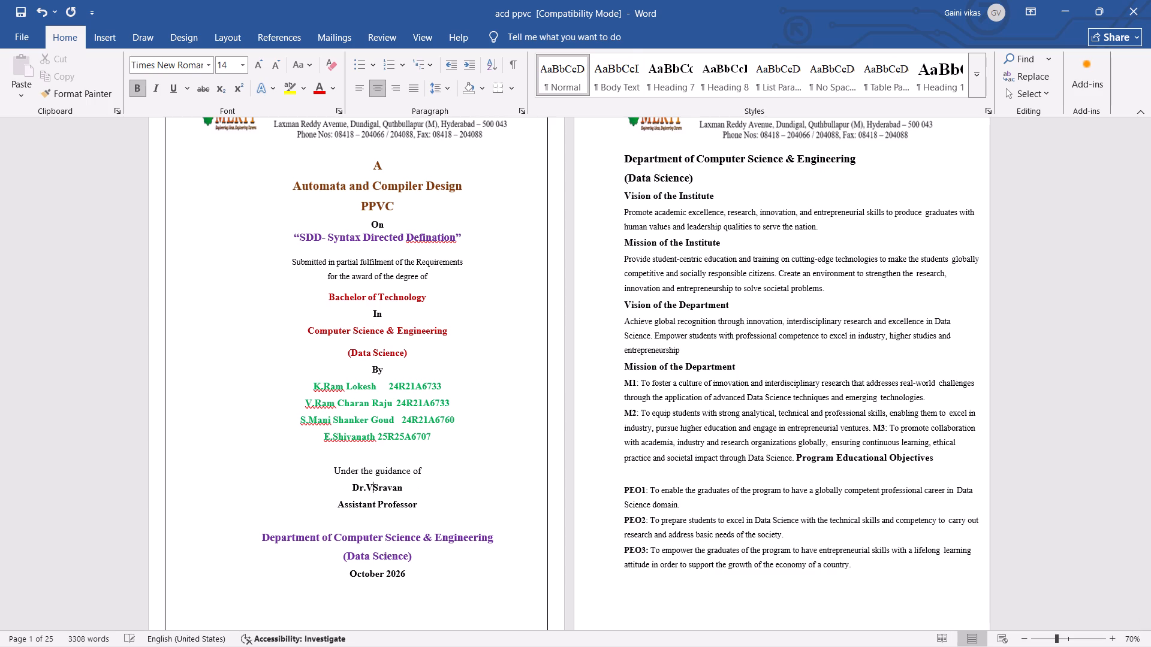
pyautogui.press('.')
pyautogui.click(414, 489)
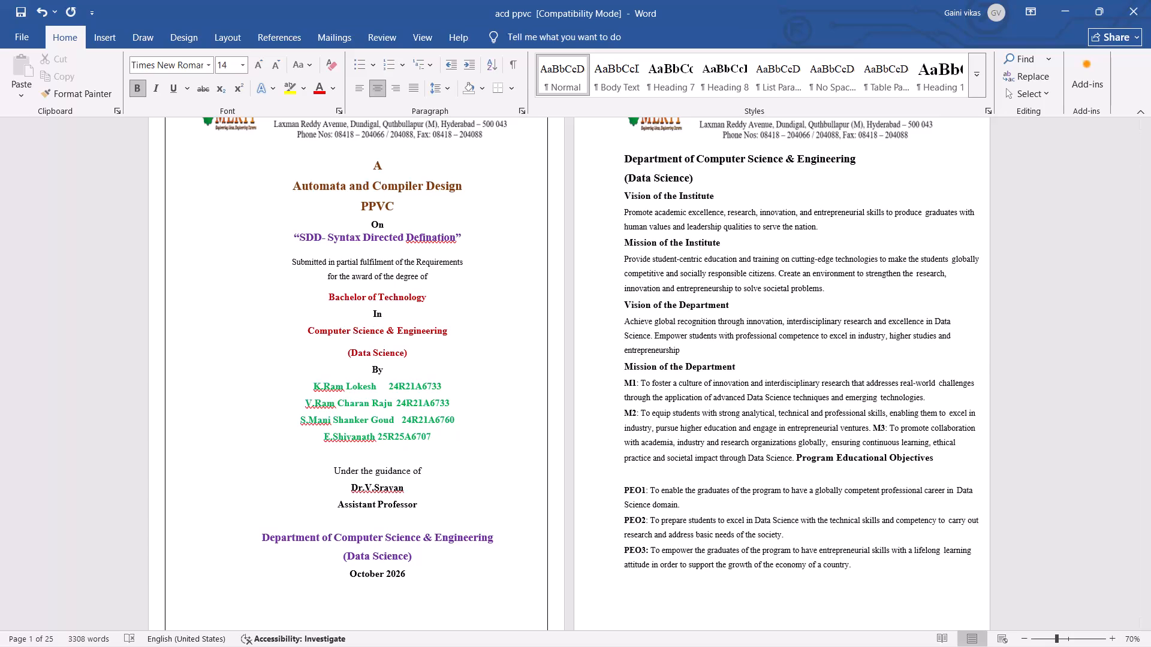
# Change the guide's designation on the cover page to "Associate Professor".
pyautogui.click(375, 504)
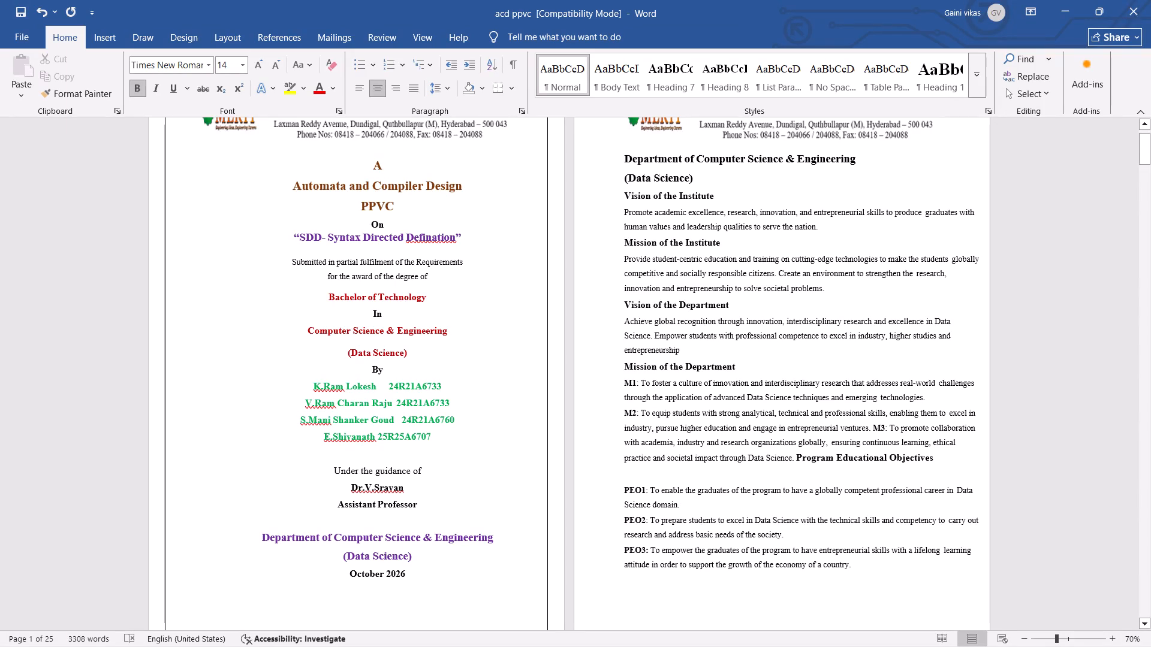
pyautogui.press('BackSpace')
pyautogui.press('BackSpace')
pyautogui.press('BackSpace')
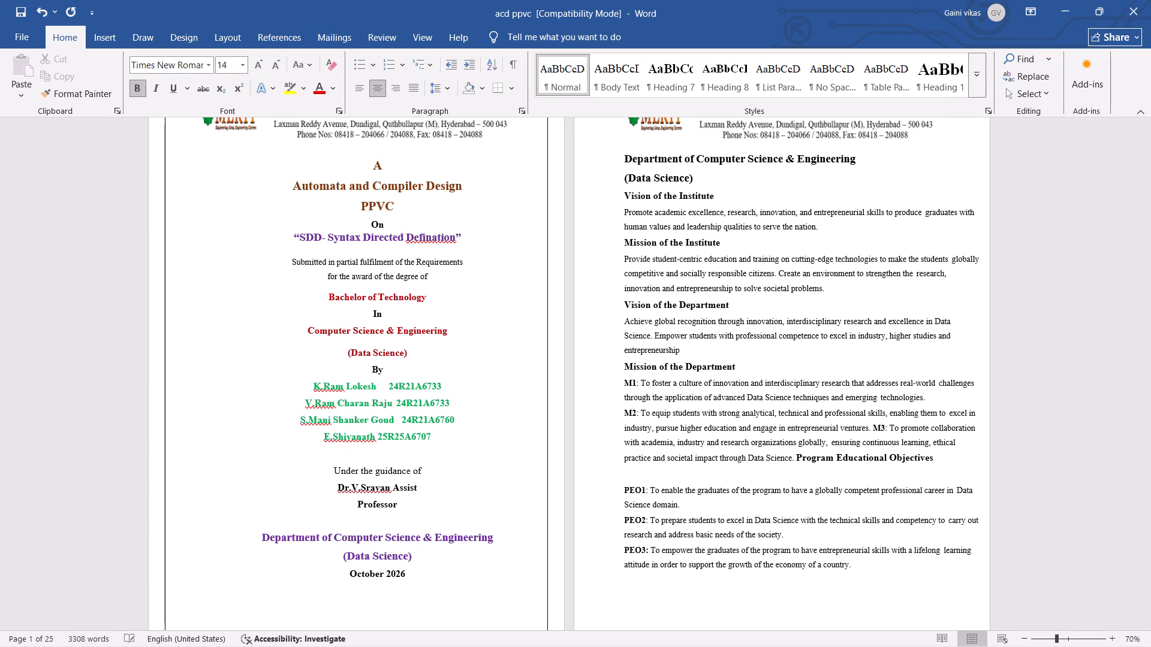
pyautogui.press('BackSpace')
pyautogui.press('BackSpace')
pyautogui.press('BackSpace')
pyautogui.press('o')
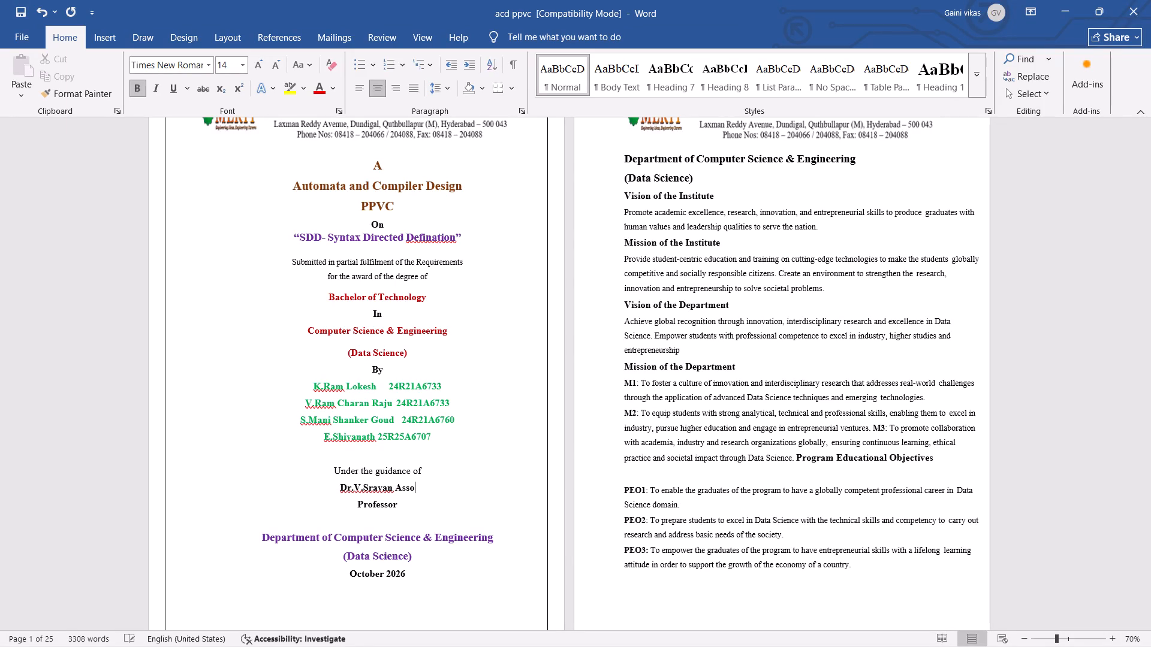
pyautogui.press('s')
pyautogui.press('i')
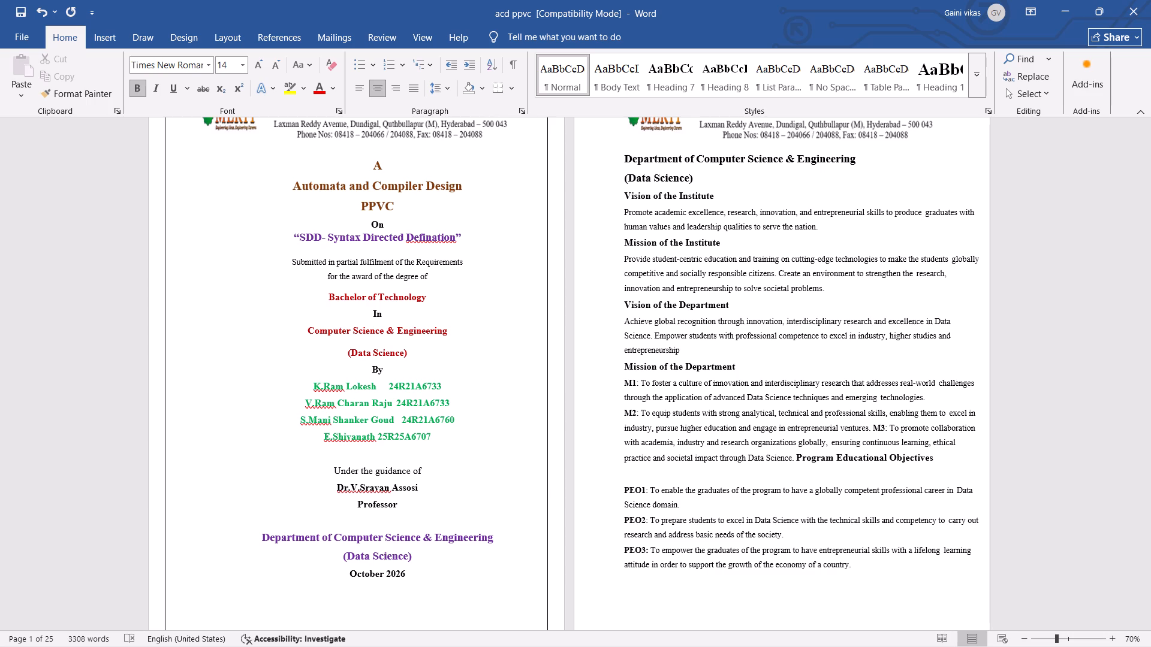
pyautogui.press('BackSpace')
pyautogui.press('BackSpace')
pyautogui.press('c')
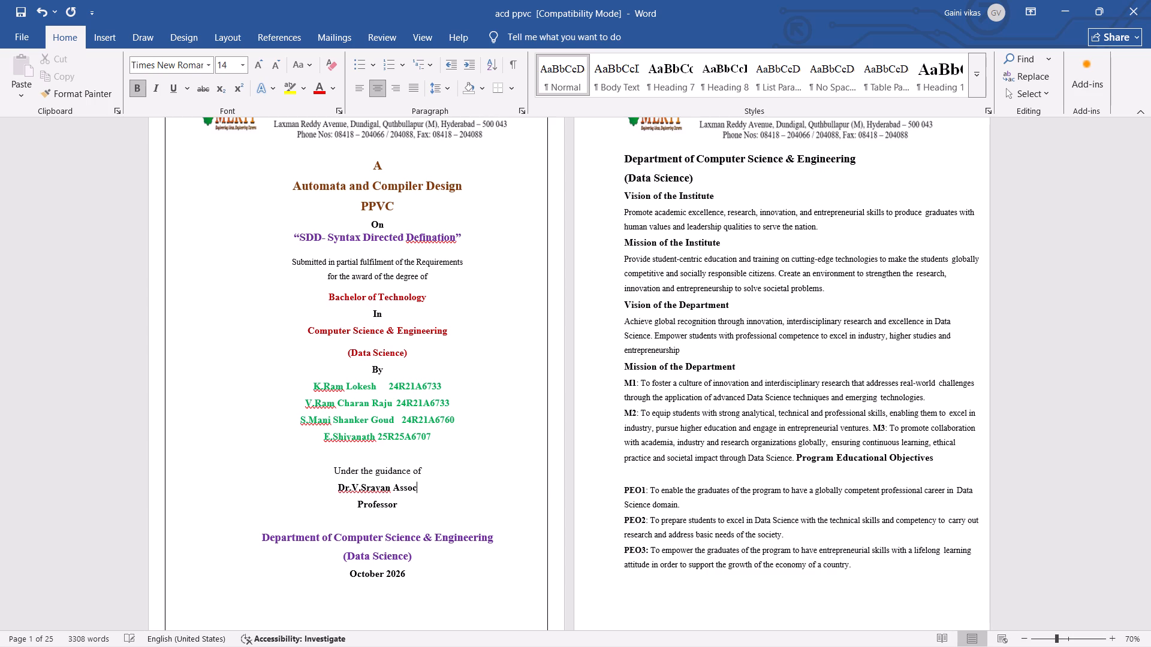
pyautogui.write('iat')
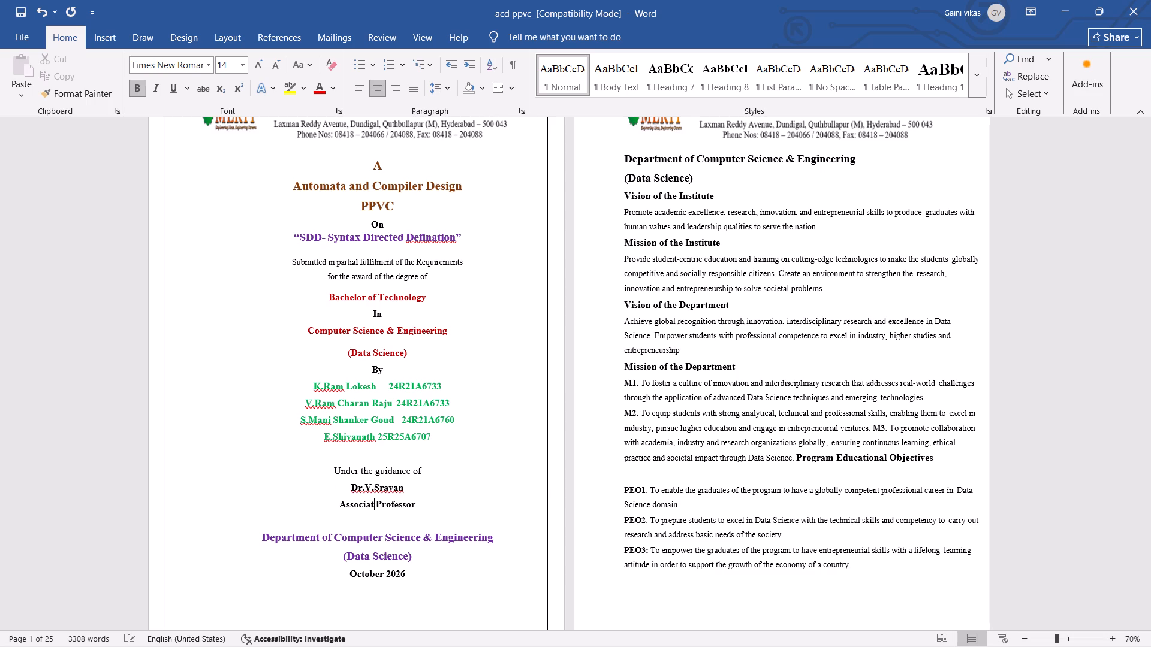
pyautogui.press('e')
# Add "Kumar" after the guide's name on the cover page, separated from the designation by a space.
pyautogui.click(411, 486)
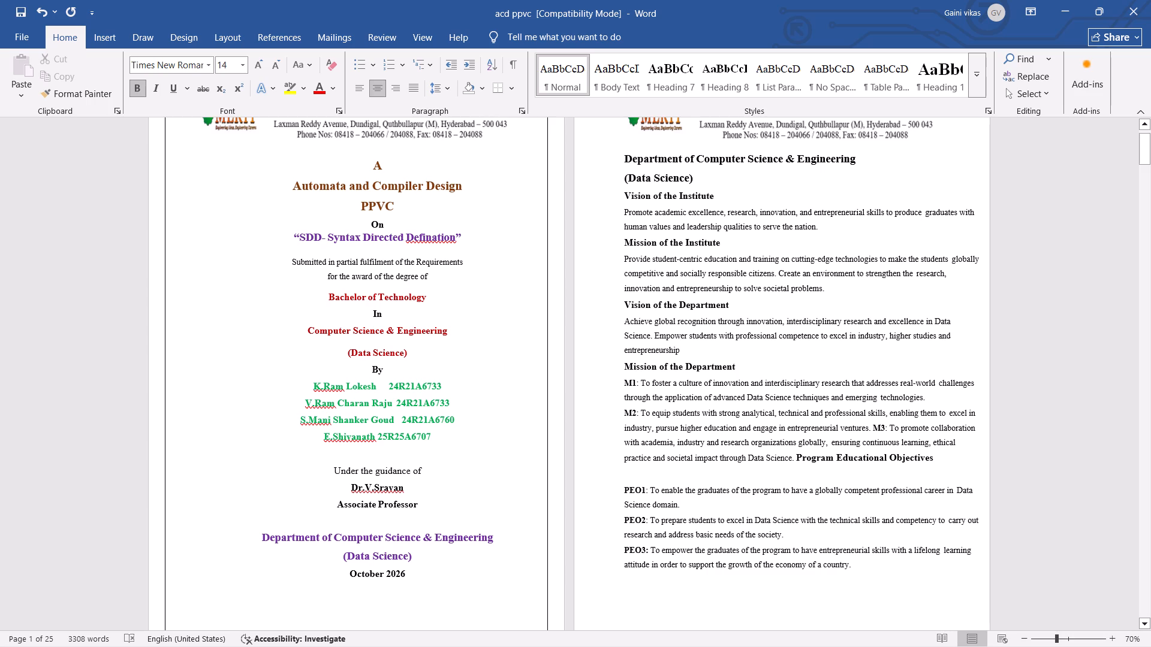
pyautogui.hotkey('shift', 'k')
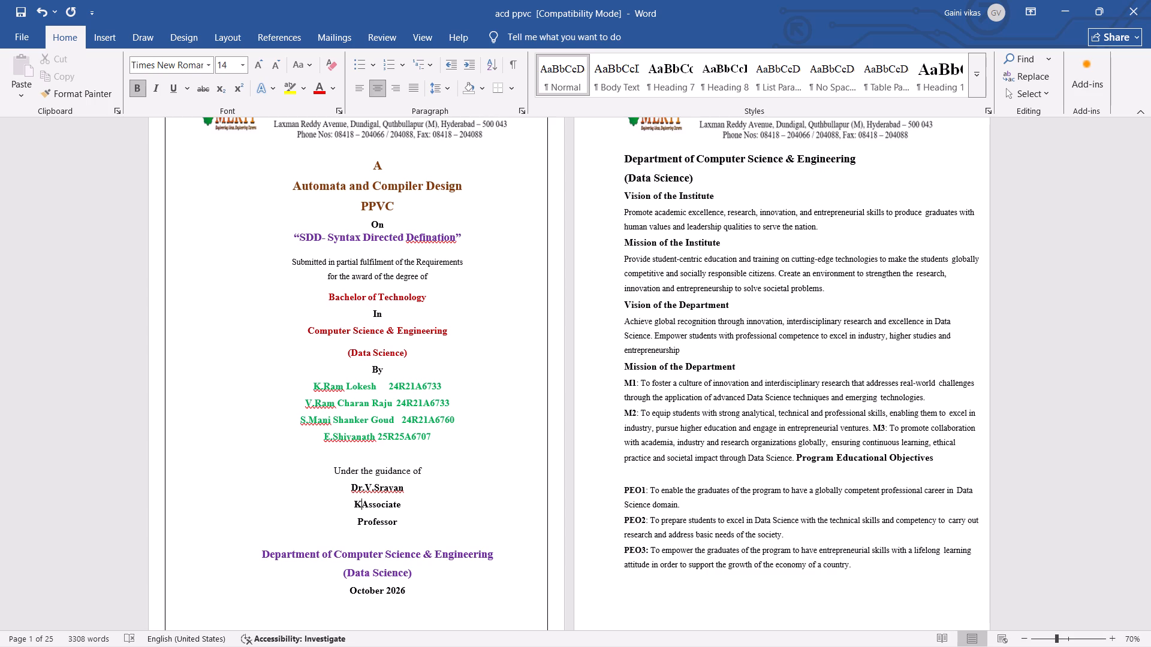
pyautogui.press('u')
pyautogui.press('m')
pyautogui.press('a')
pyautogui.press('r')
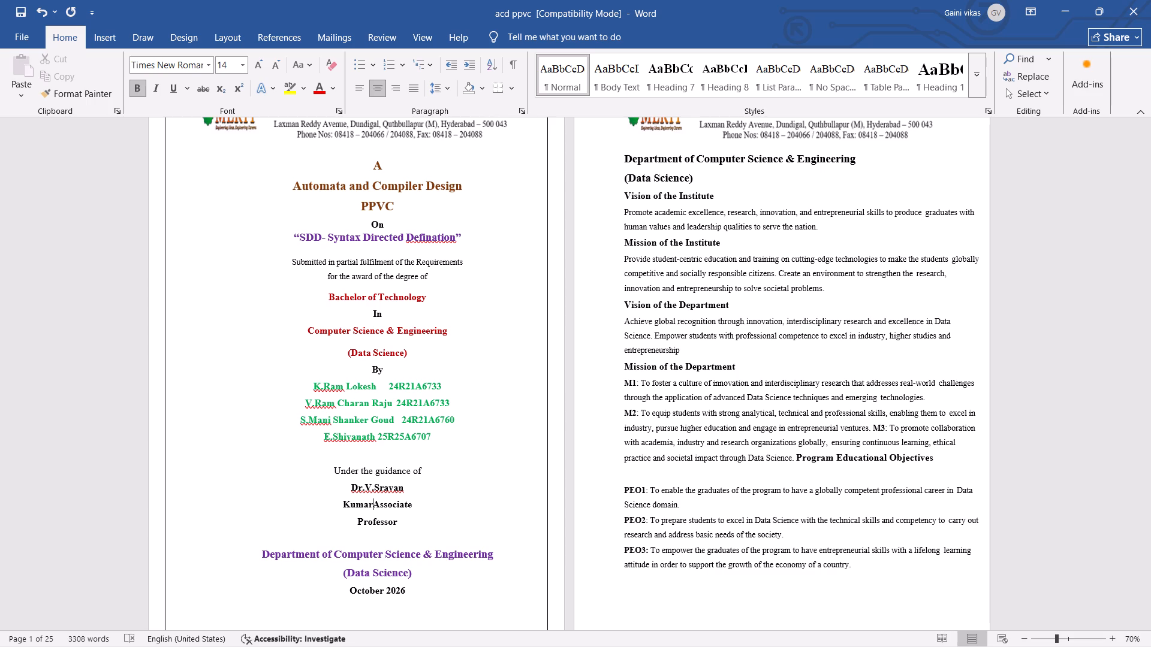
pyautogui.press('space')
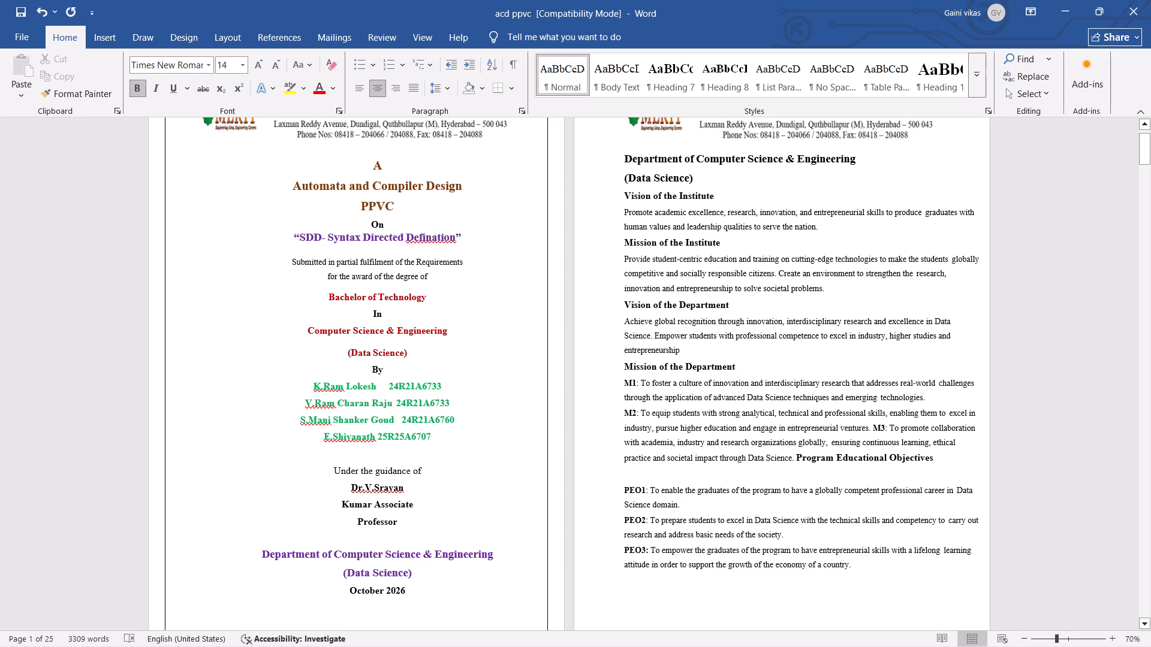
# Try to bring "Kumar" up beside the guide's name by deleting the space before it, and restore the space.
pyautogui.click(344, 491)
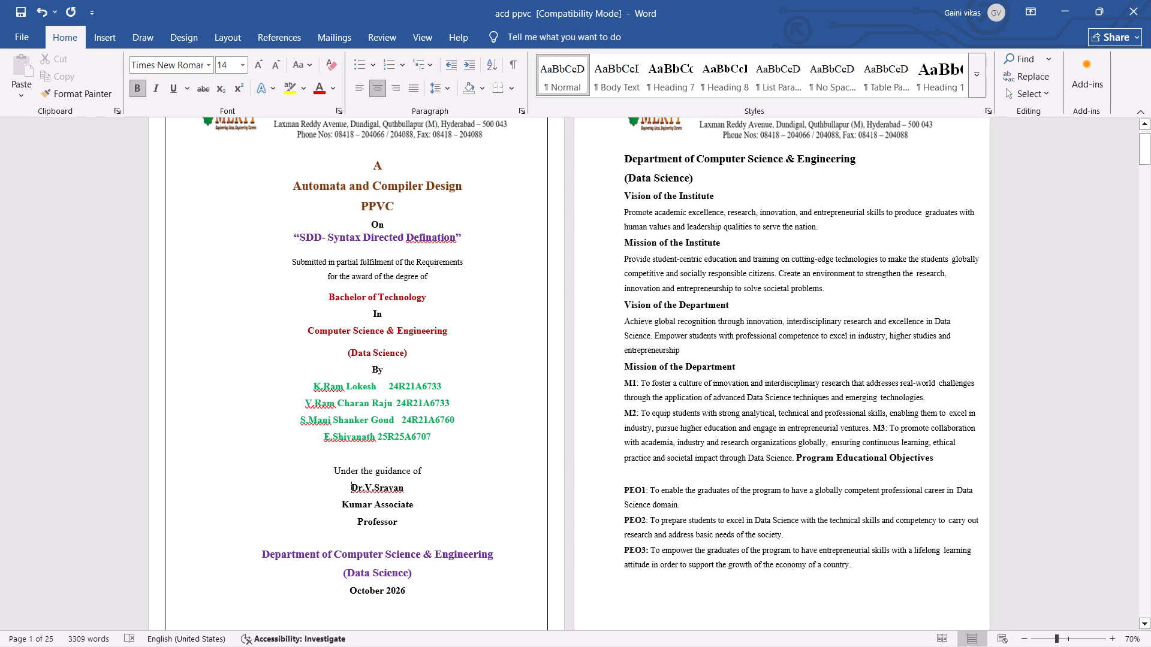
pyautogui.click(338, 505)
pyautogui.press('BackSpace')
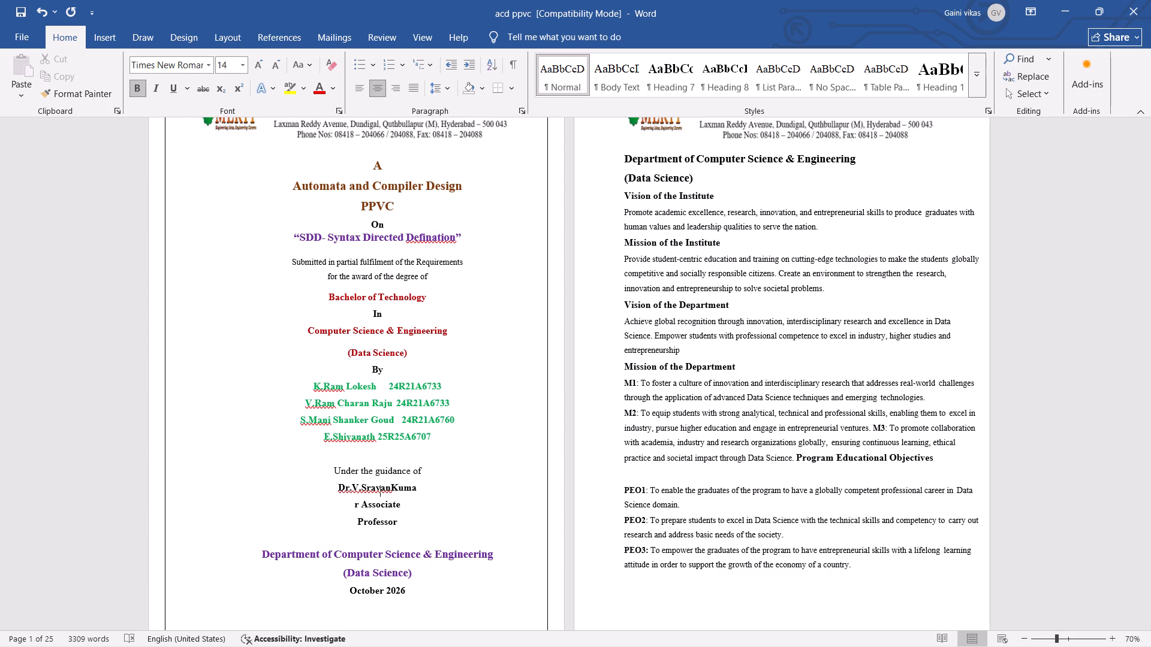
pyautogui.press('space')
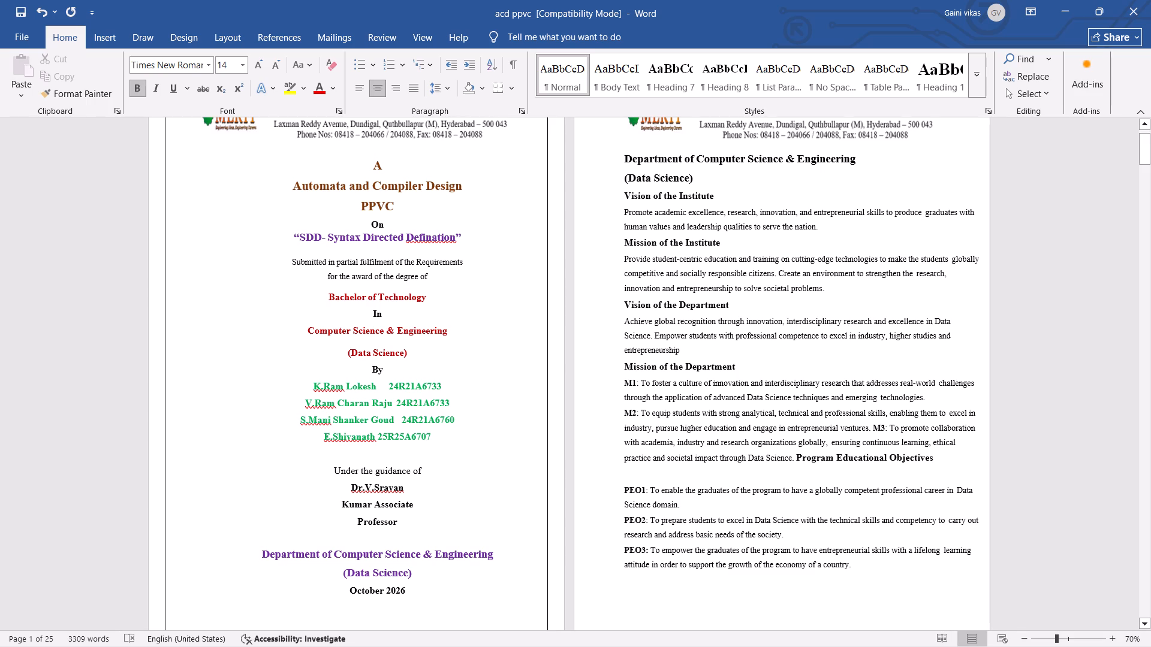
# Remove the centred alignment from the guide's name and designation paragraph on the cover page.
pyautogui.click(345, 484)
pyautogui.press('BackSpace')
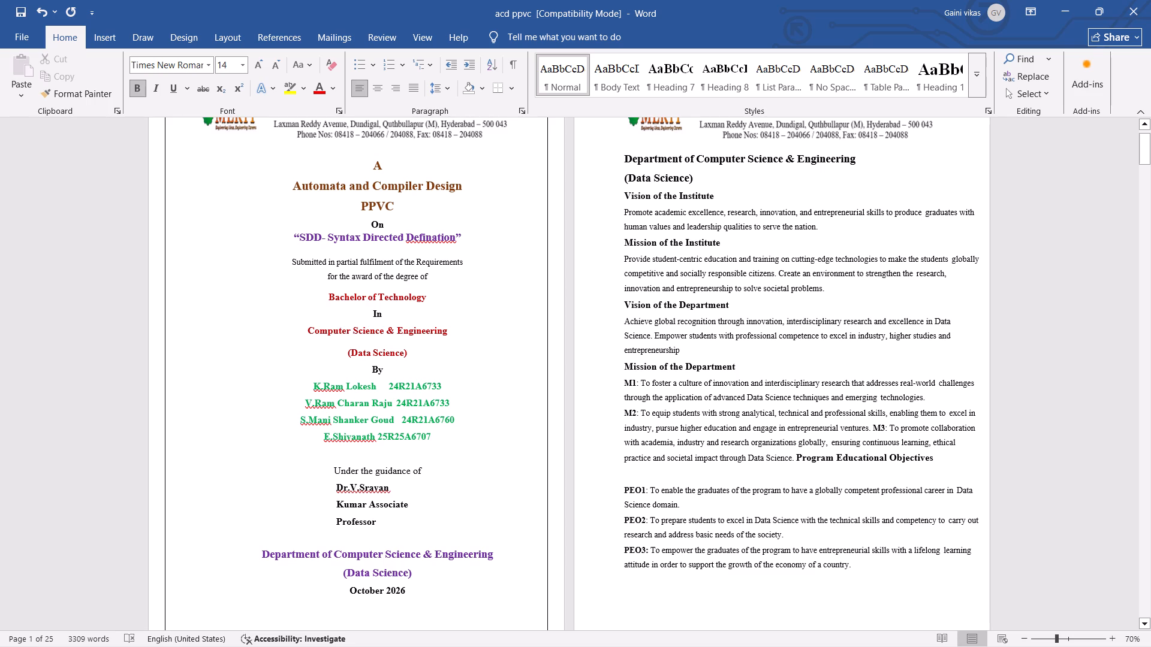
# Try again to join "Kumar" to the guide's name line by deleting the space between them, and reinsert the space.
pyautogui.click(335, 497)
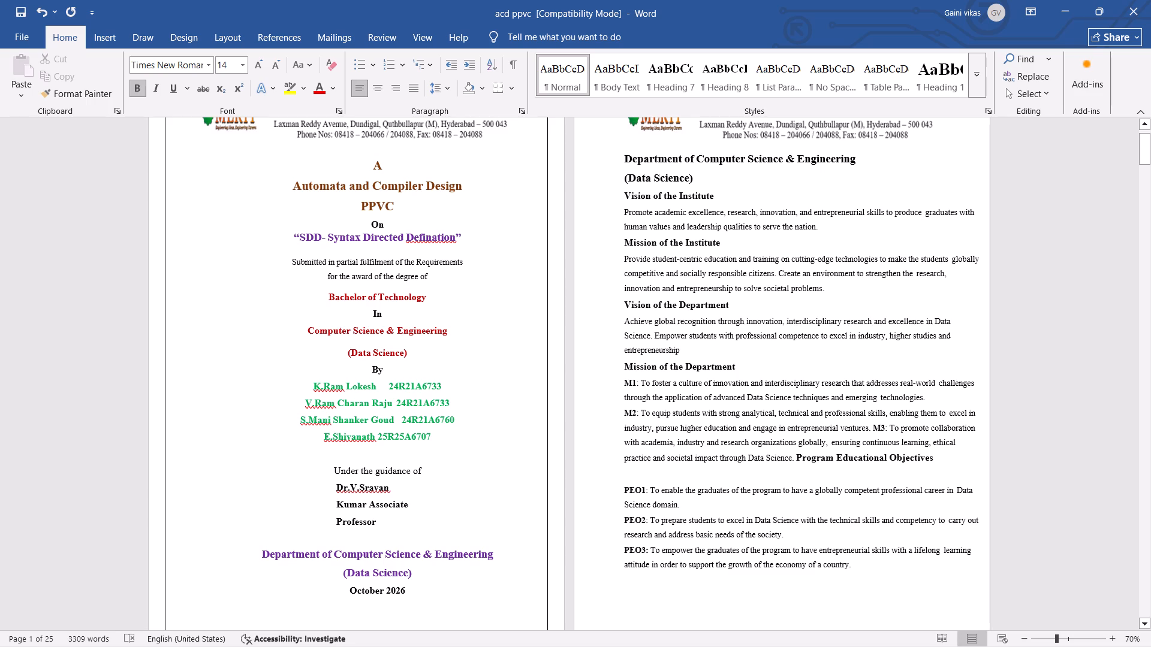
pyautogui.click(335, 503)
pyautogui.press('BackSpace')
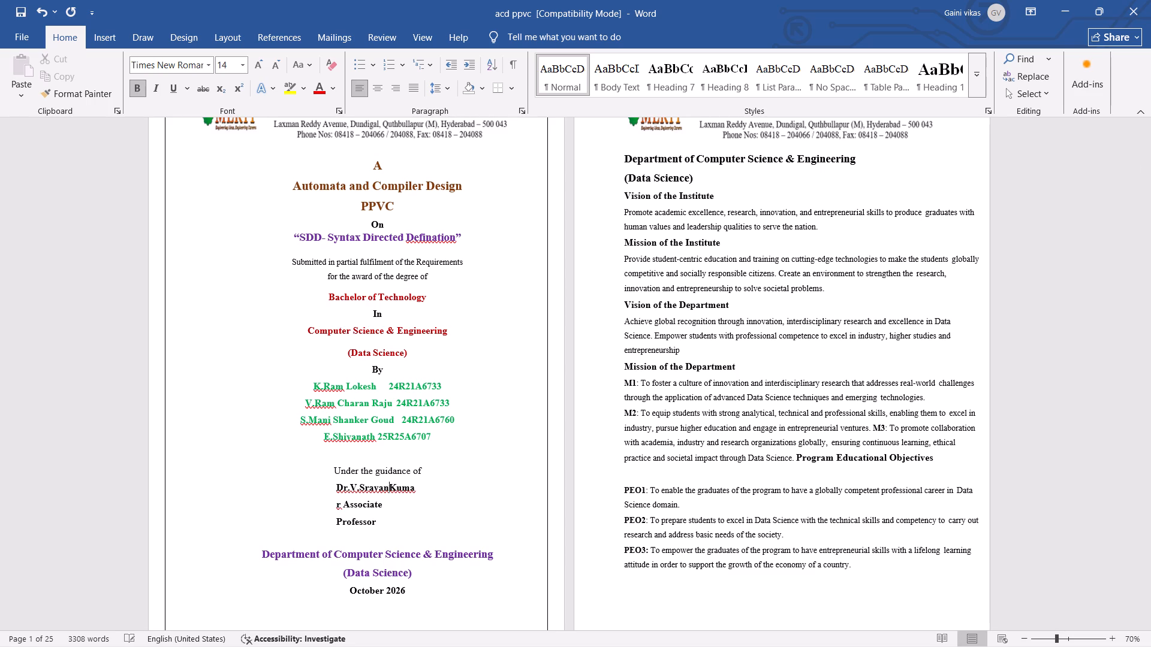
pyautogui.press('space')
# Remove the indent from the guide's paragraph and add leading spaces so the name sits centred beneath "Under the guidance of".
pyautogui.click(333, 487)
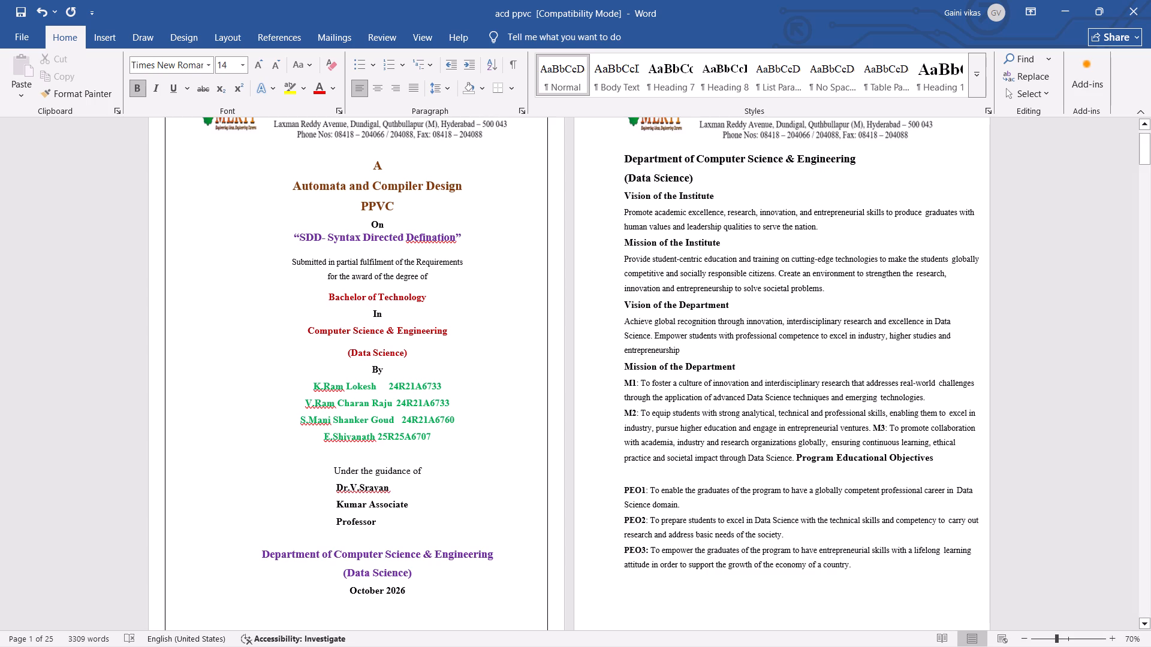
pyautogui.press('BackSpace')
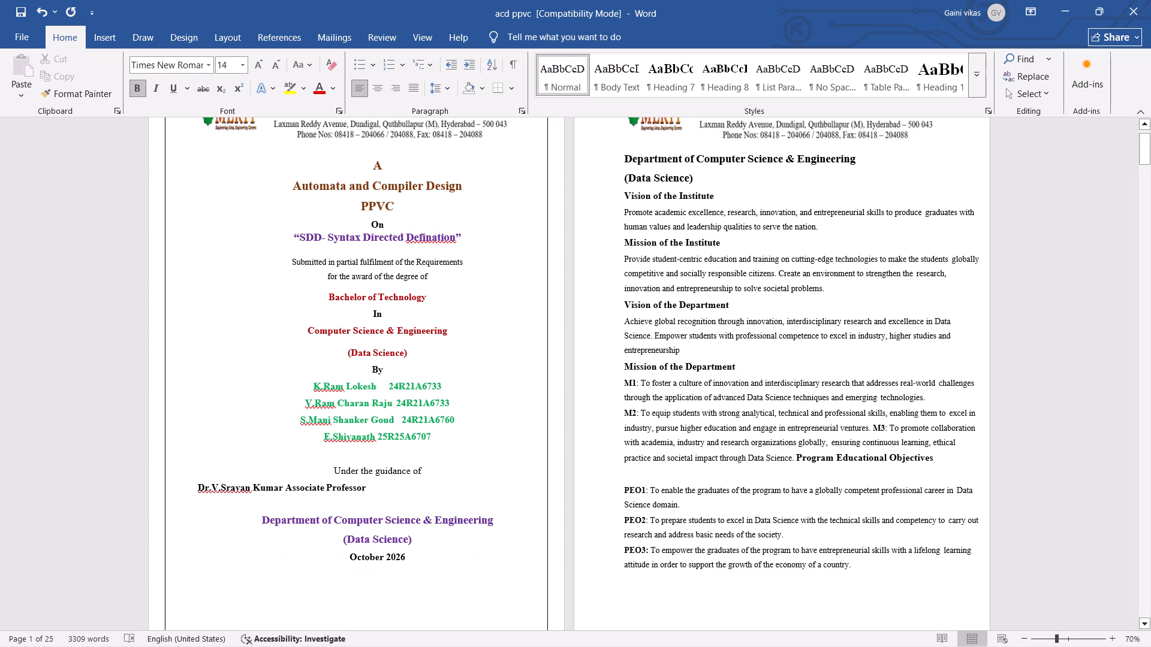
pyautogui.press('space')
pyautogui.press('space')
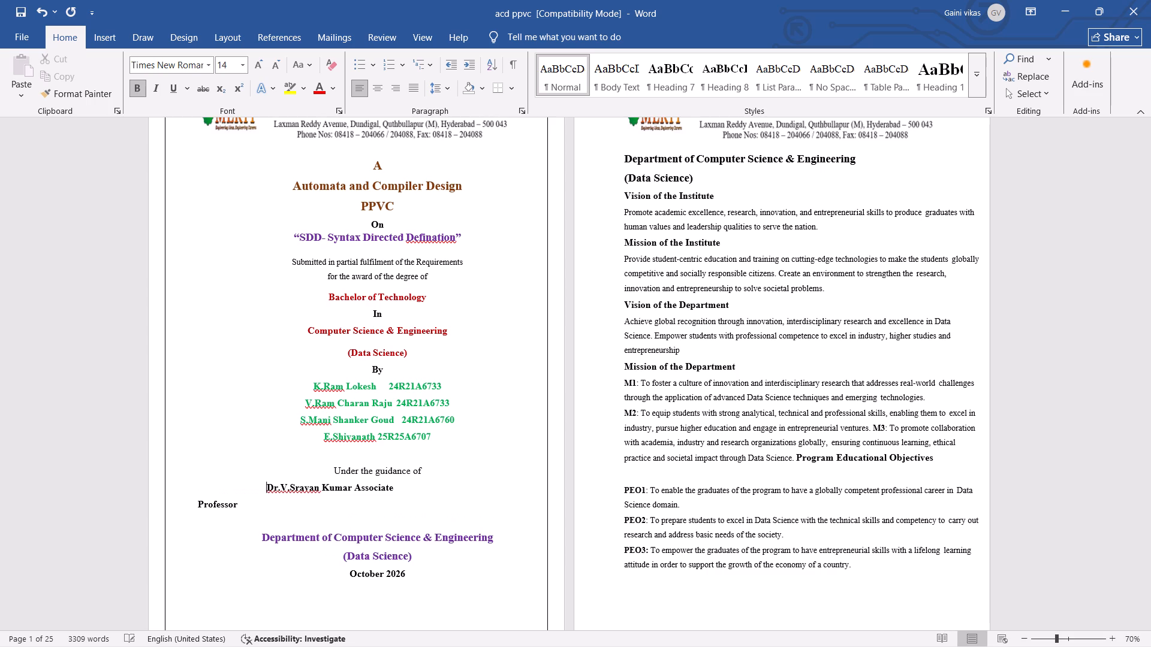
pyautogui.press('space')
pyautogui.press('space')
pyautogui.press('space')
pyautogui.press('space')
pyautogui.press('space')
pyautogui.press('space')
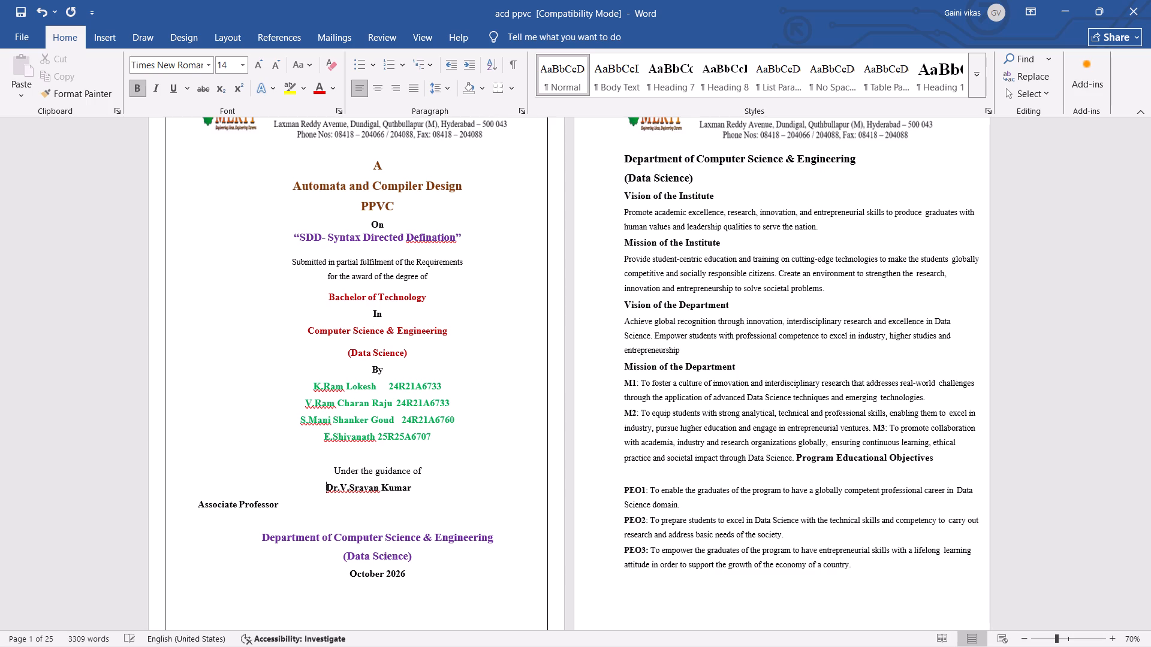
pyautogui.press('space')
pyautogui.press('space')
pyautogui.press('space')
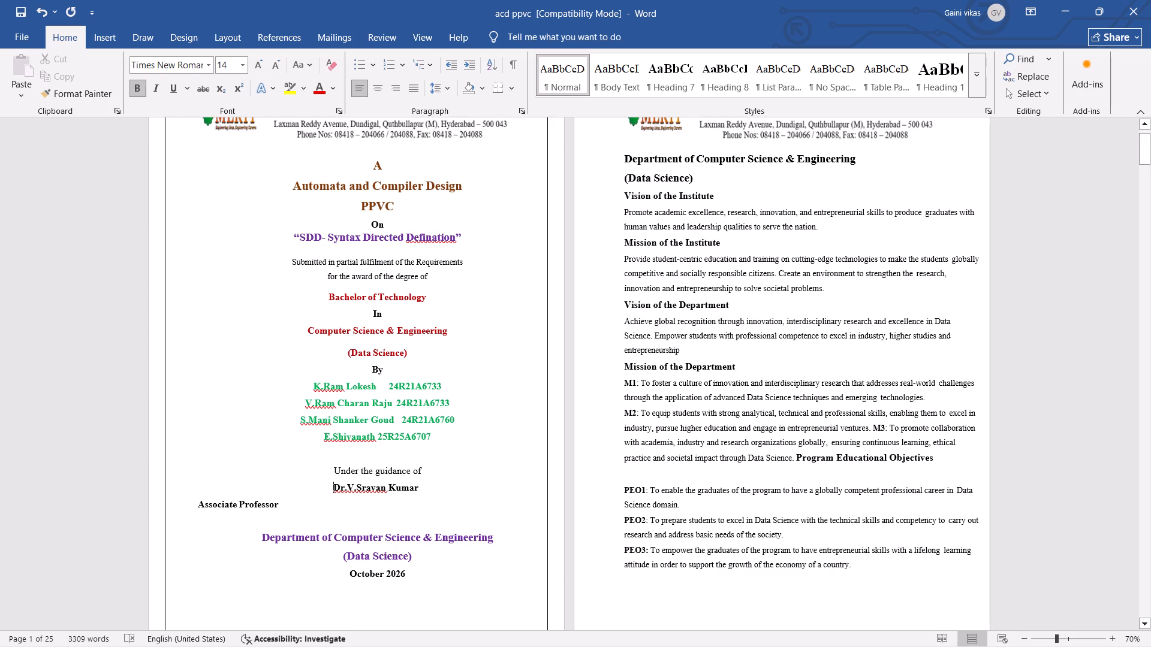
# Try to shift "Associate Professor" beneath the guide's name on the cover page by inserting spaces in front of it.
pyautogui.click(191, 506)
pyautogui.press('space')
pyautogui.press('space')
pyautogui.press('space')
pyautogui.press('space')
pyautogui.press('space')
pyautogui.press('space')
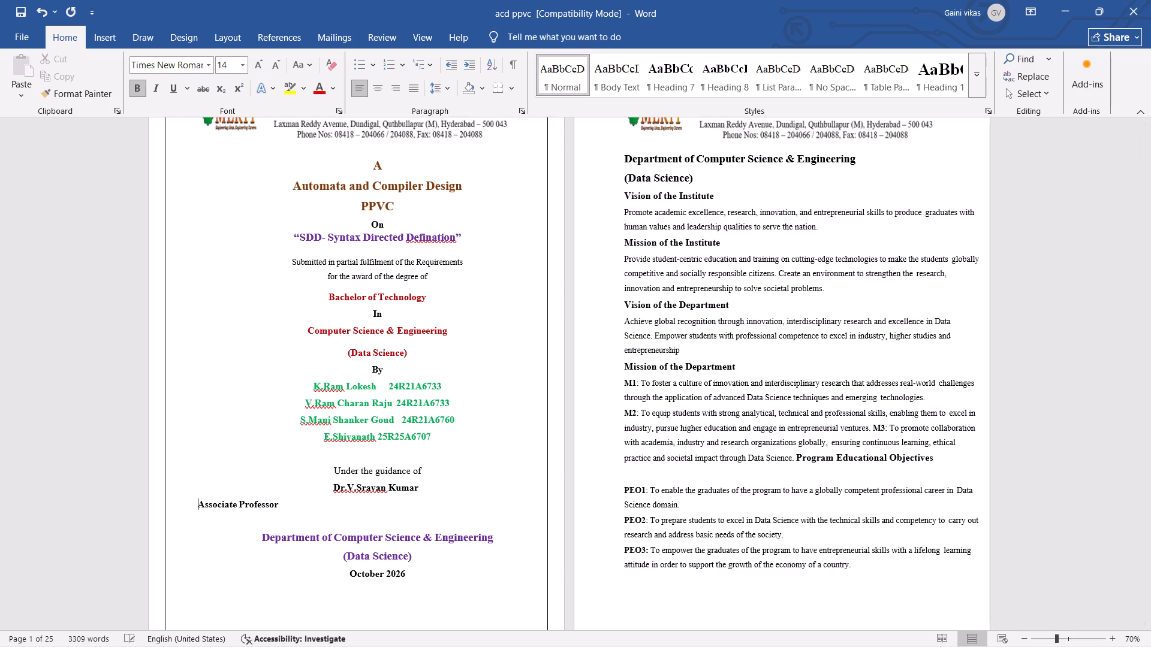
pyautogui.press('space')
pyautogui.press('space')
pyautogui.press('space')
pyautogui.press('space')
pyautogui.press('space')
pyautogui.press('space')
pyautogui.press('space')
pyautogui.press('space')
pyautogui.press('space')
# Insert spaces after "Associate Professor" and enter a second "Associate Professor" on that line, beneath the guide's name.
pyautogui.click(294, 504)
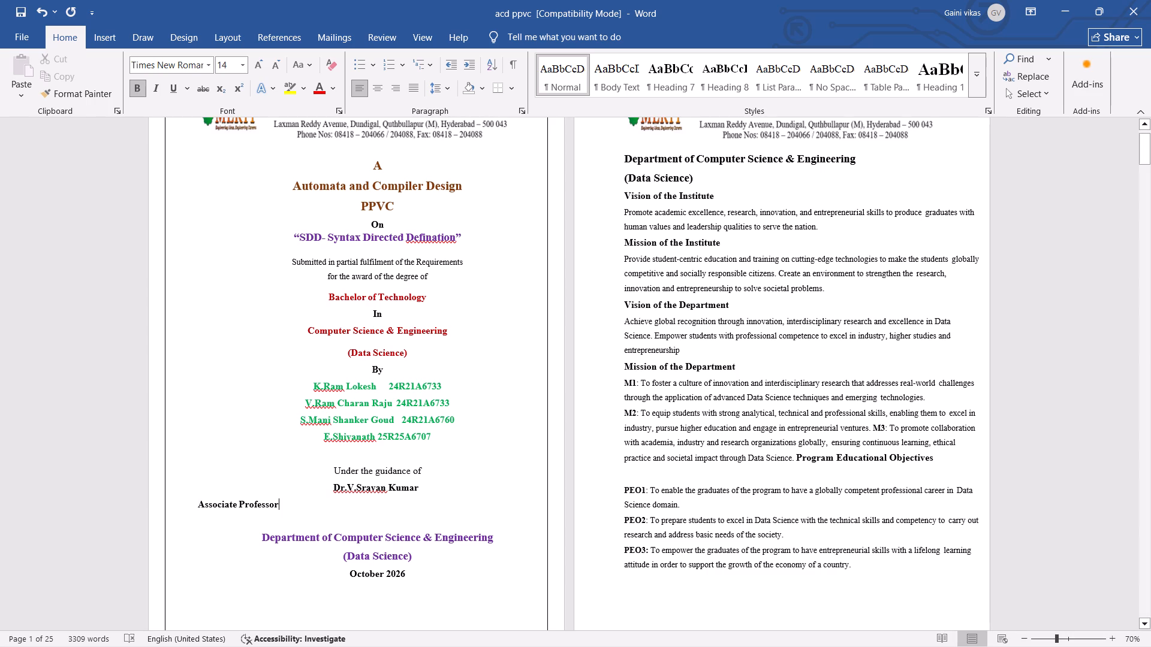
pyautogui.press('space')
pyautogui.press('space')
pyautogui.press('space')
pyautogui.press('space')
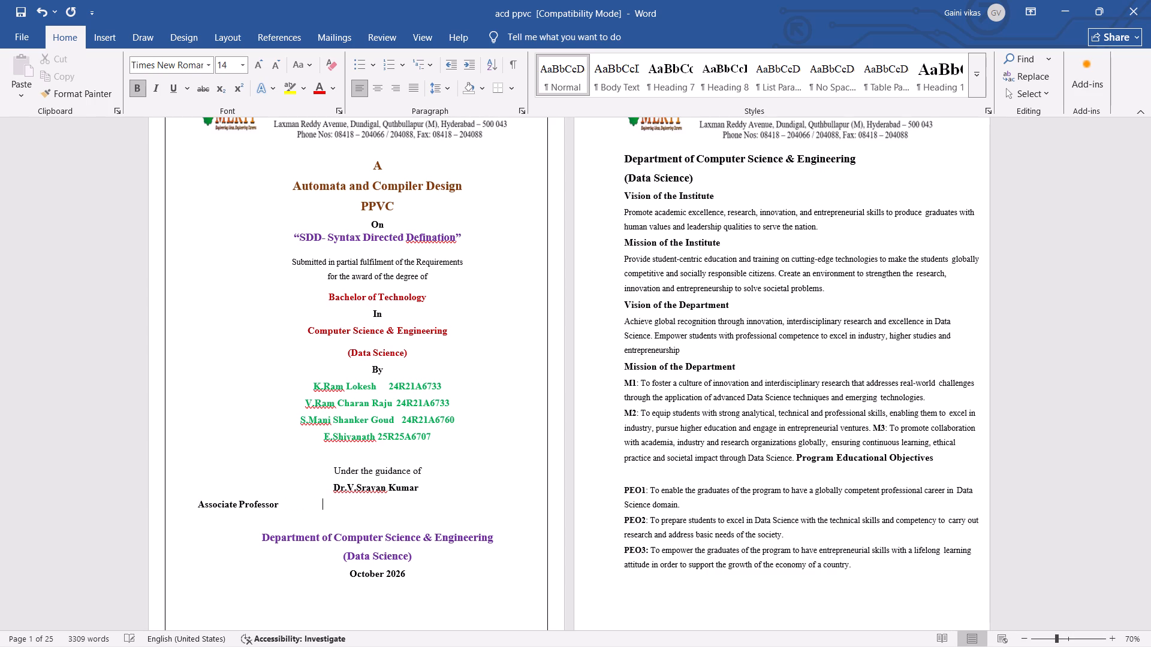
pyautogui.hotkey('shift', 'a')
pyautogui.write('ssociate')
pyautogui.press('space')
pyautogui.write('Pr')
pyautogui.write('ofee')
pyautogui.press('BackSpace')
pyautogui.write('ss')
pyautogui.write('or')
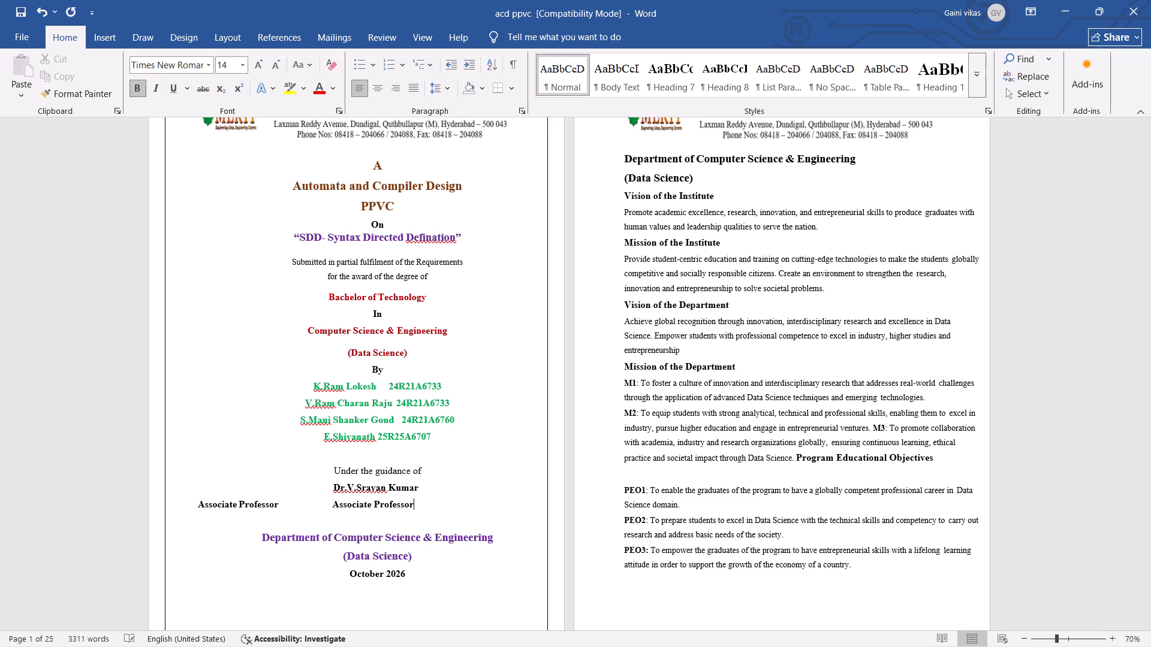
# Delete the first "Associate Professor" on the designation line down to its initial "A", keeping the second copy.
pyautogui.click(291, 504)
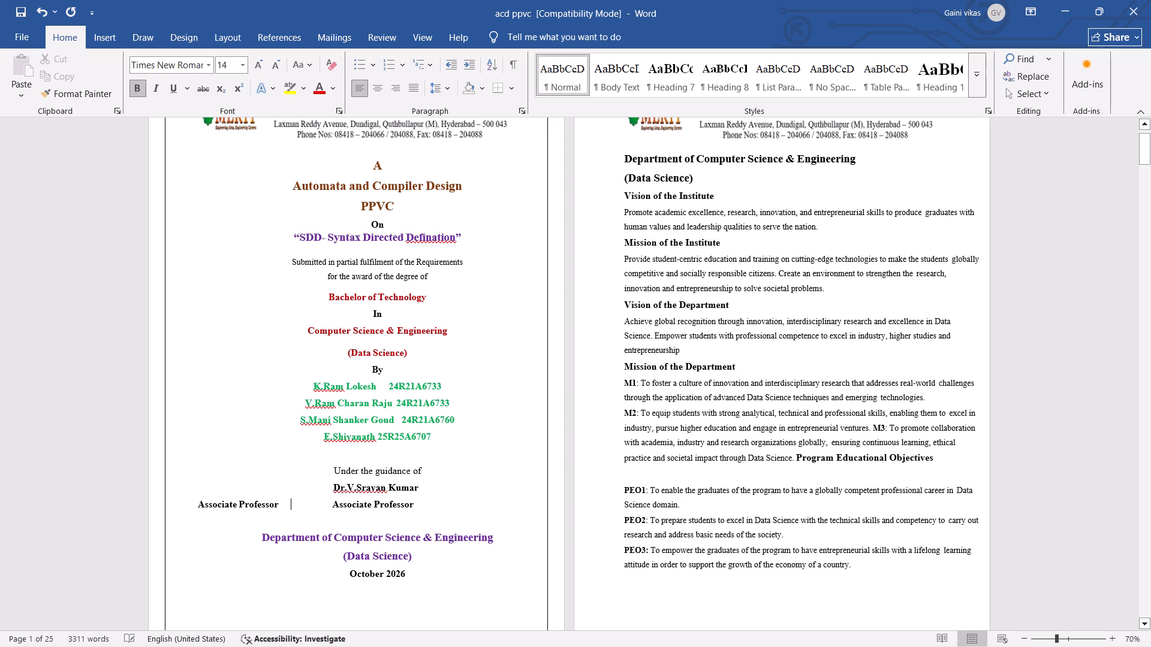
pyautogui.press('space')
pyautogui.press('space')
pyautogui.press('space')
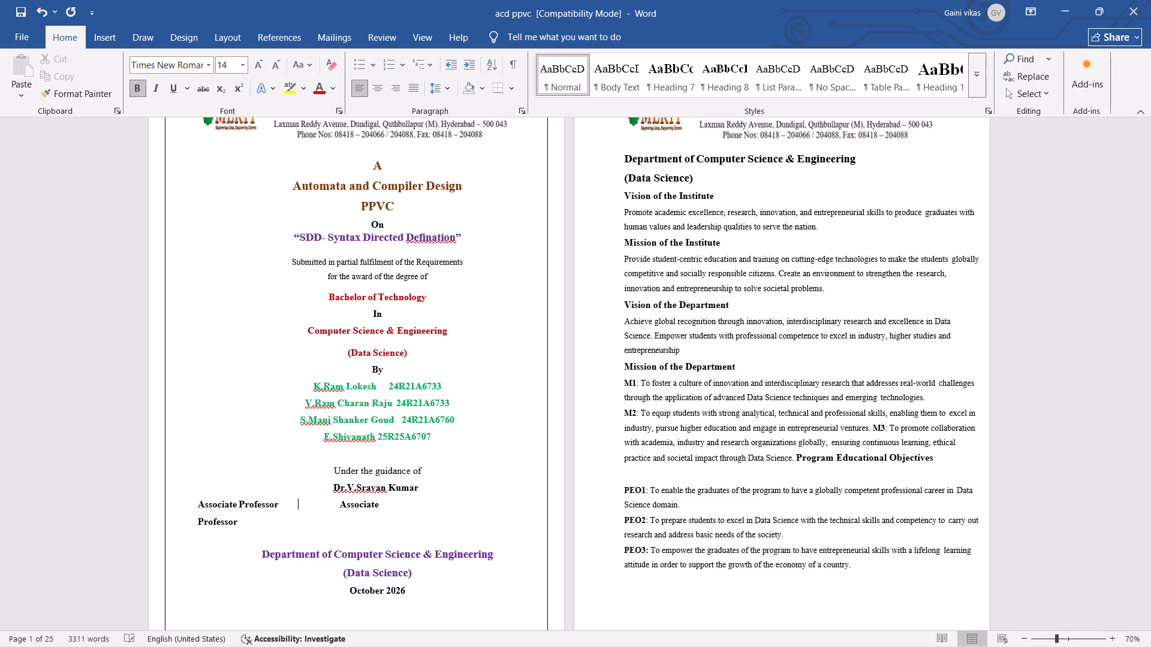
pyautogui.press('space')
pyautogui.press('space')
pyautogui.press('space')
pyautogui.press('space')
pyautogui.press('BackSpace')
pyautogui.press('BackSpace')
pyautogui.press('BackSpace')
pyautogui.press('BackSpace')
pyautogui.press('BackSpace')
pyautogui.press('BackSpace')
pyautogui.press('BackSpace')
pyautogui.press('BackSpace')
pyautogui.press('BackSpace')
pyautogui.press('BackSpace')
pyautogui.press('BackSpace')
pyautogui.press('BackSpace')
pyautogui.press('BackSpace')
pyautogui.press('BackSpace')
pyautogui.press('BackSpace')
pyautogui.press('BackSpace')
pyautogui.press('BackSpace')
pyautogui.press('BackSpace')
pyautogui.press('BackSpace')
pyautogui.press('BackSpace')
pyautogui.press('BackSpace')
pyautogui.press('BackSpace')
pyautogui.press('BackSpace')
pyautogui.press('BackSpace')
pyautogui.press('BackSpace')
pyautogui.press('BackSpace')
pyautogui.press('BackSpace')
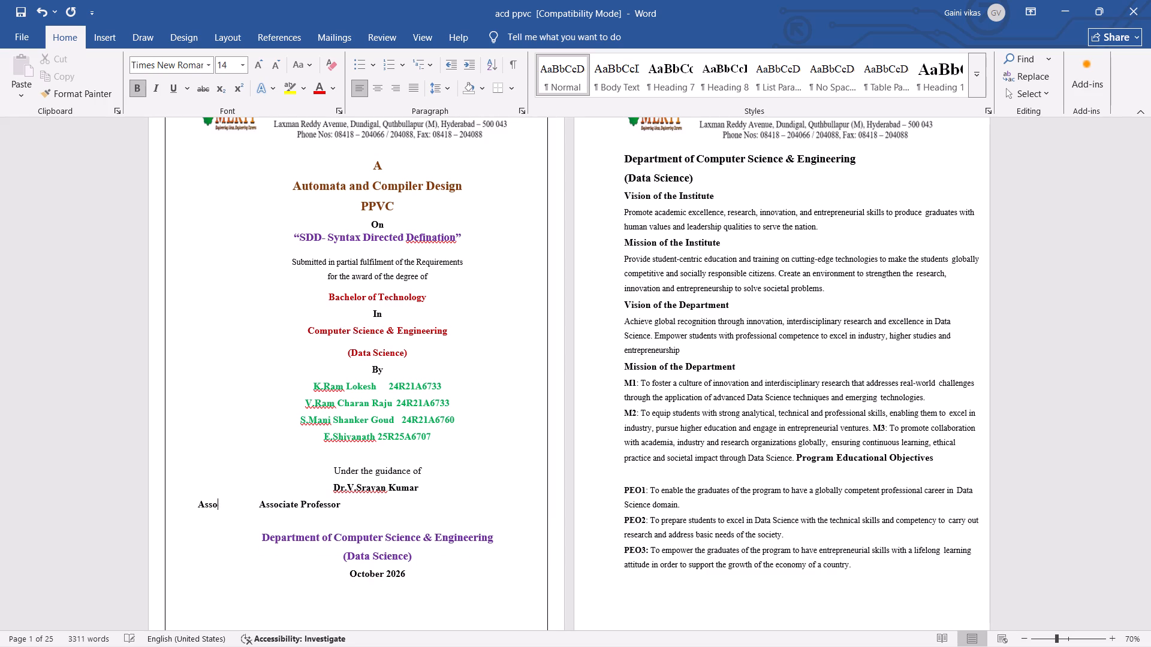
pyautogui.press('BackSpace')
pyautogui.press('BackSpace')
pyautogui.press('BackSpace')
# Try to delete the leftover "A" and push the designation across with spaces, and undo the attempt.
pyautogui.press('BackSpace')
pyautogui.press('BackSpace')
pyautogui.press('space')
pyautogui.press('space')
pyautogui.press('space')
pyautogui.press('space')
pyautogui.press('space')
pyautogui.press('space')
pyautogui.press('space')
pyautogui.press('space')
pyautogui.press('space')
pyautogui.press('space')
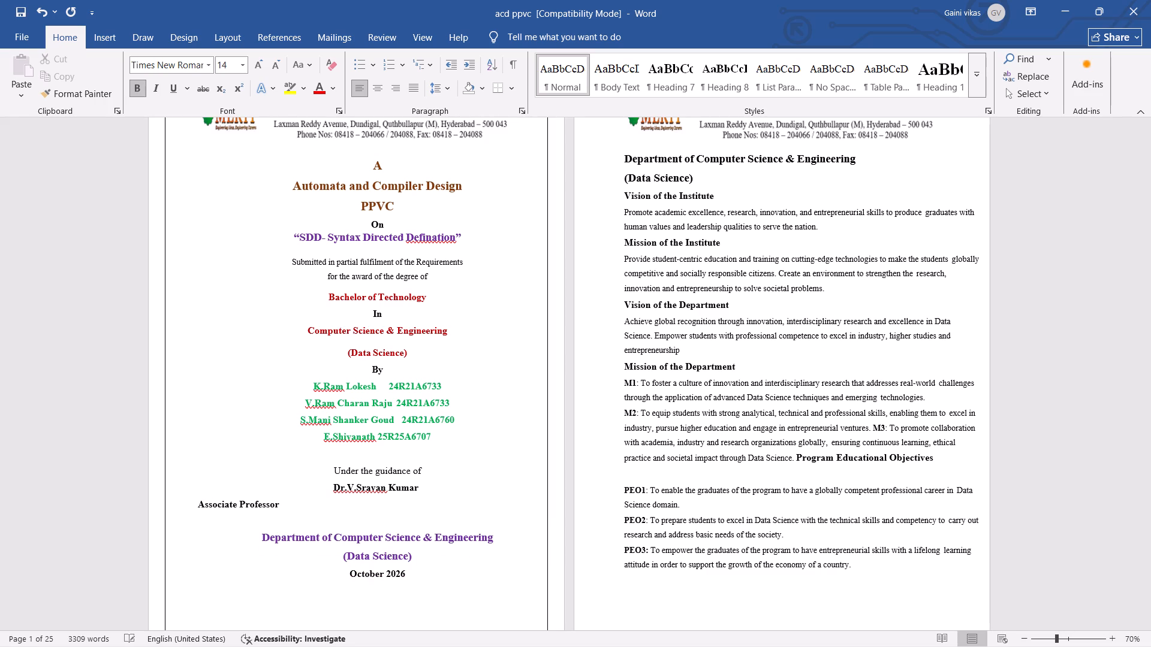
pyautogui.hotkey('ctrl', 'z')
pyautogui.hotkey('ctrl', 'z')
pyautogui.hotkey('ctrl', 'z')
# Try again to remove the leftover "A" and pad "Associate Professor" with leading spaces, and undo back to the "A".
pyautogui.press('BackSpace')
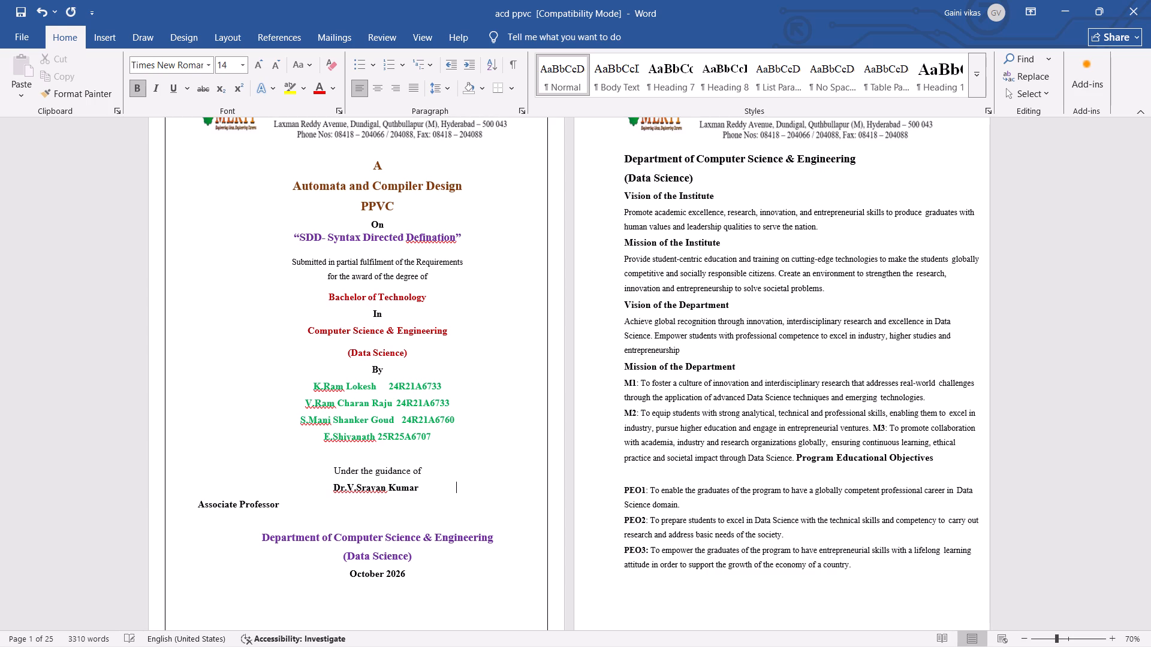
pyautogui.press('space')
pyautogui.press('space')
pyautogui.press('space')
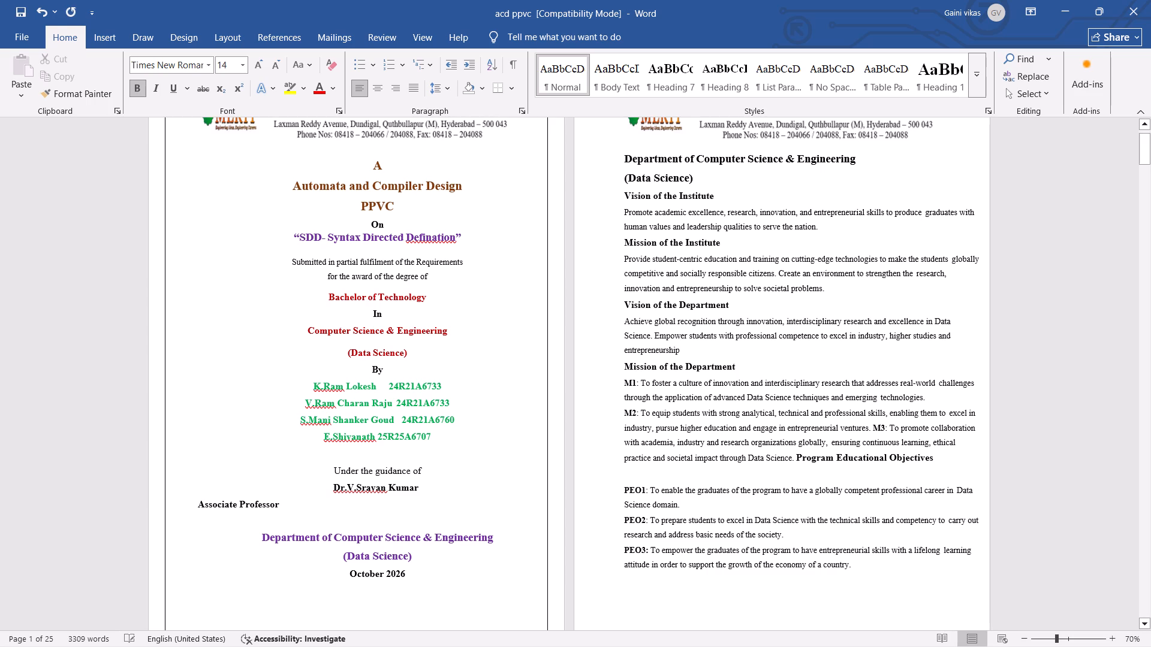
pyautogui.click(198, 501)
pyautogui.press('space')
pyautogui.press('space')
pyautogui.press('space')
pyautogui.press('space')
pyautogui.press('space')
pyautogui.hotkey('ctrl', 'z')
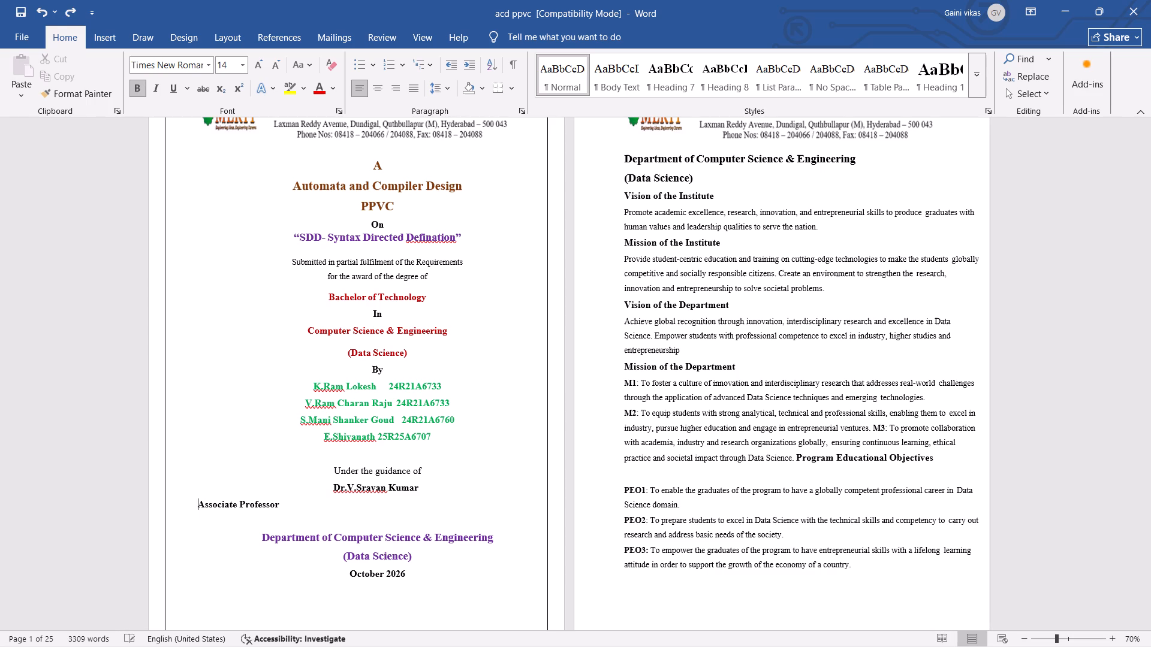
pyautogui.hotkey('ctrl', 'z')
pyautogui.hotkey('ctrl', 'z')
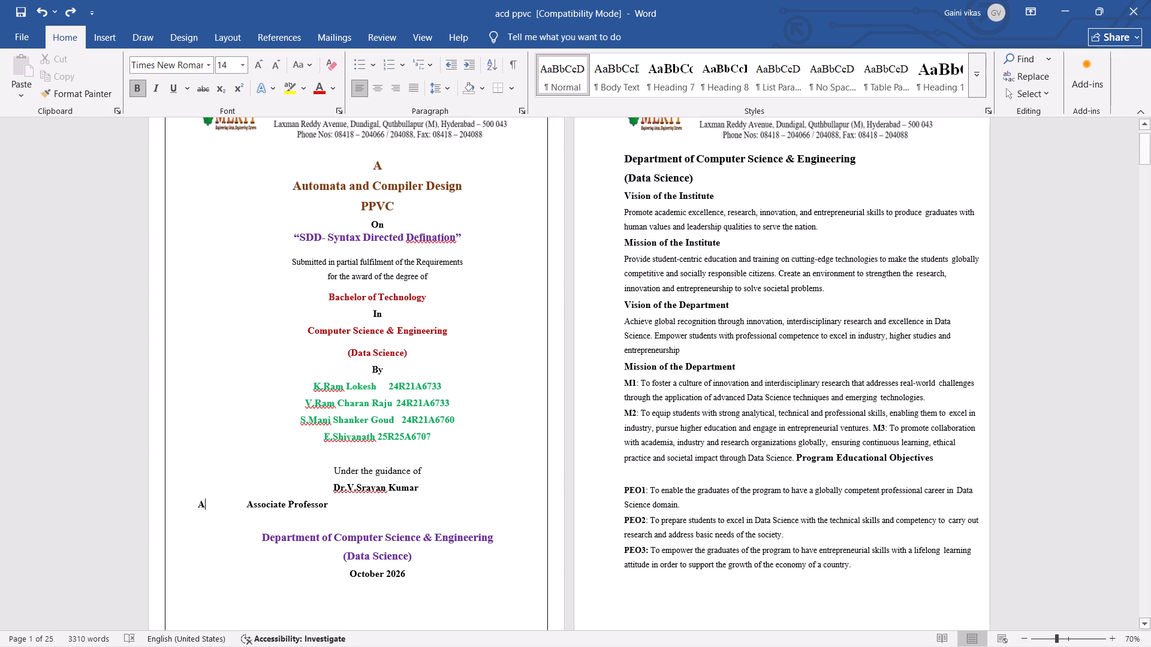
# Insert spaces between the leftover "A" and "Associate Professor" until the designation lines up beneath the guide's name.
pyautogui.click(243, 504)
pyautogui.press('space')
pyautogui.press('space')
pyautogui.press('space')
pyautogui.press('space')
pyautogui.press('space')
pyautogui.press('space')
pyautogui.press('space')
pyautogui.press('space')
pyautogui.press('space')
pyautogui.press('space')
pyautogui.press('space')
pyautogui.press('space')
pyautogui.press('space')
pyautogui.press('space')
pyautogui.press('space')
pyautogui.press('space')
pyautogui.press('space')
pyautogui.press('space')
pyautogui.press('space')
pyautogui.press('space')
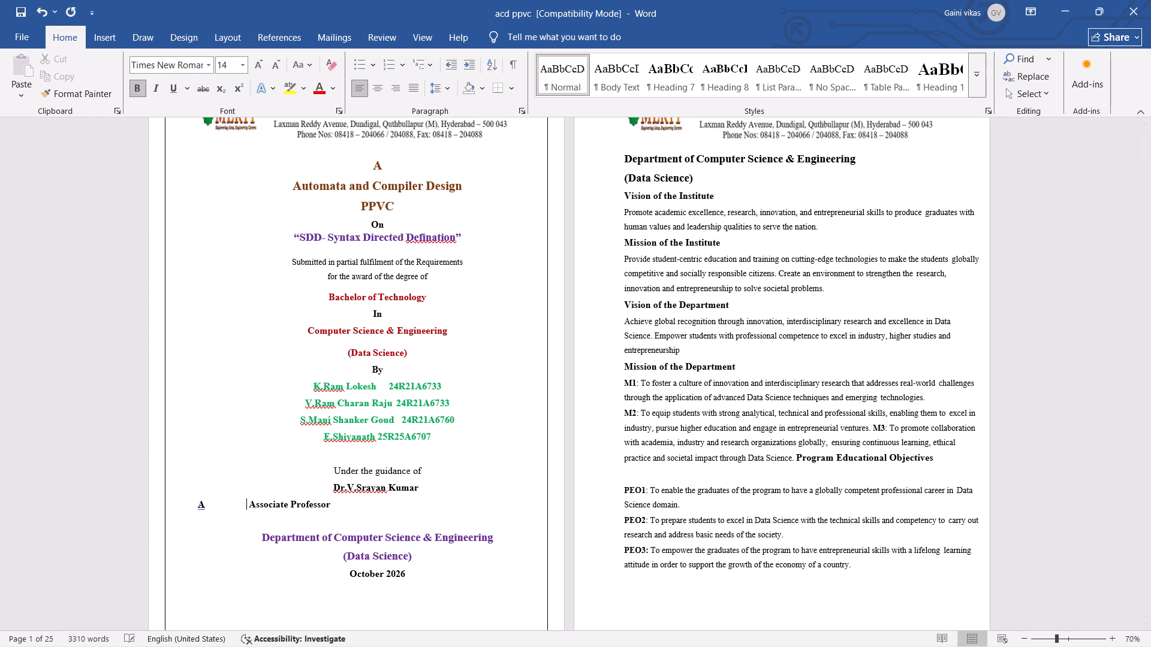
pyautogui.press('space')
pyautogui.press('space')
pyautogui.press('space')
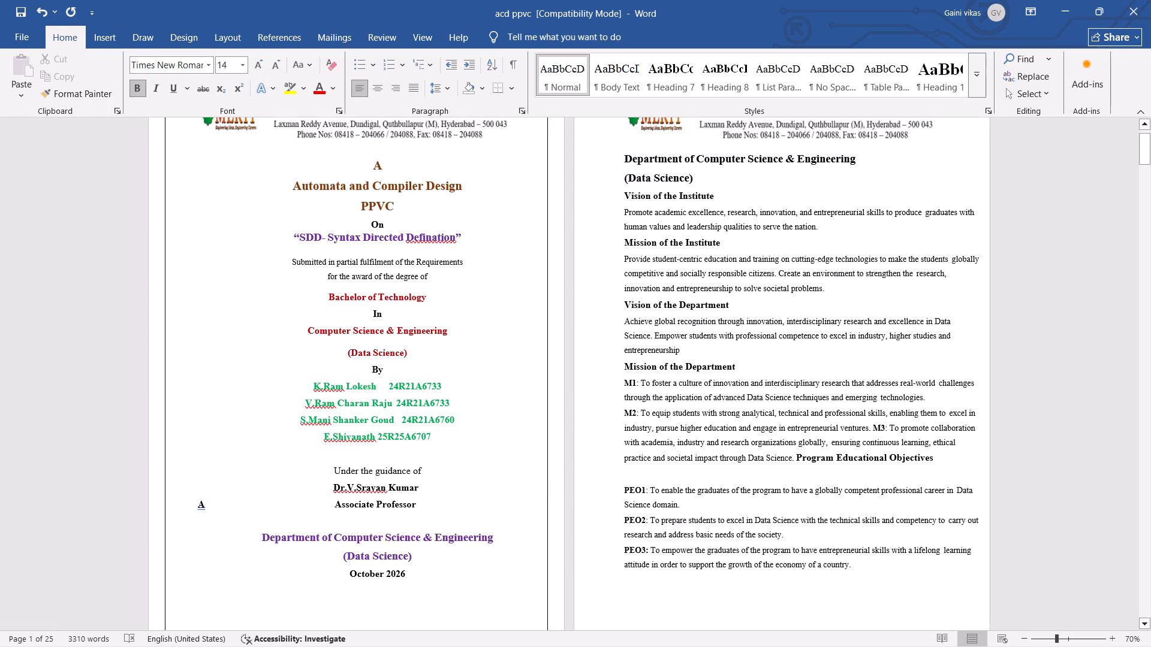
pyautogui.press('.')
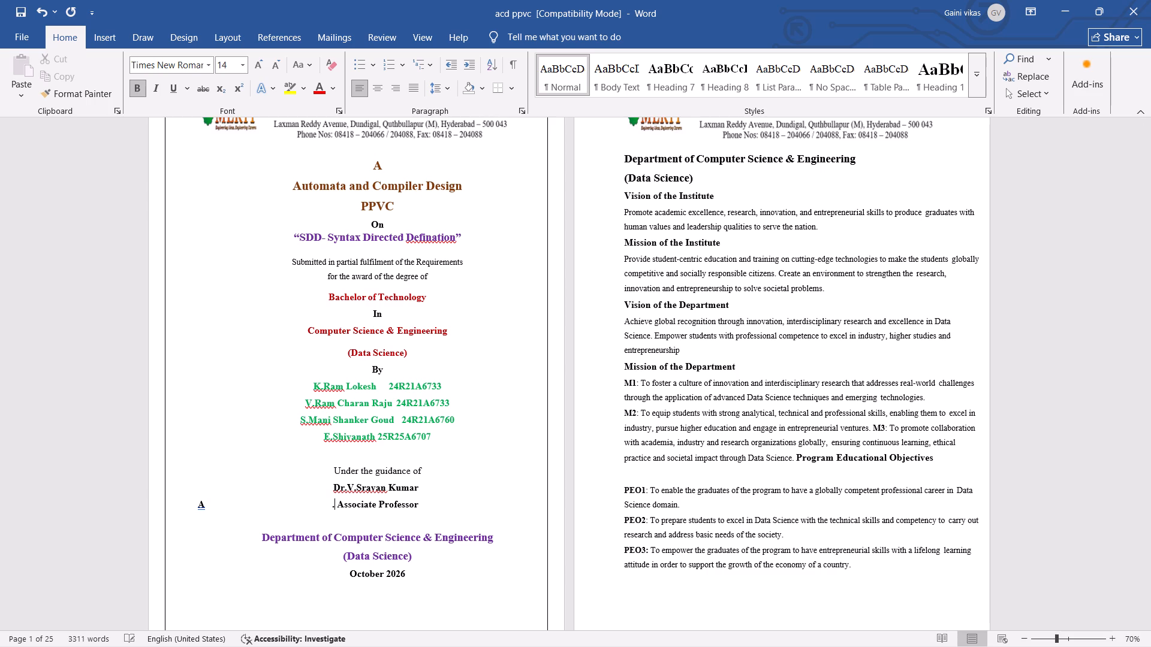
pyautogui.press('BackSpace')
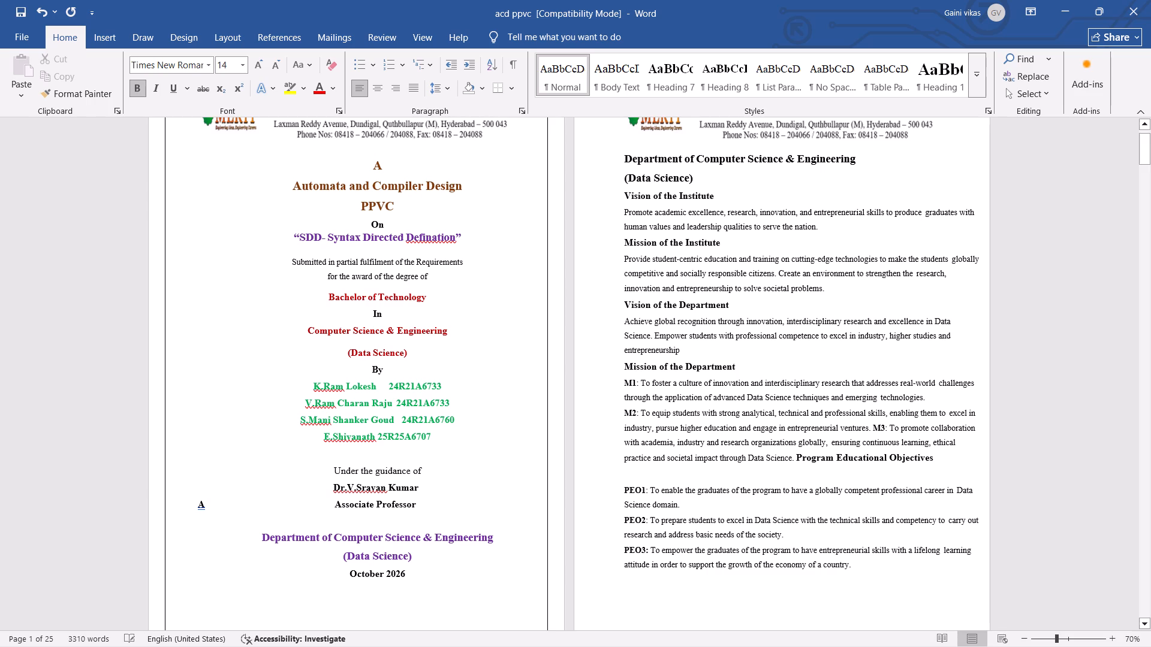
# Replace the leftover "A" at the start of the designation line with a period.
pyautogui.click(202, 506)
pyautogui.press('.')
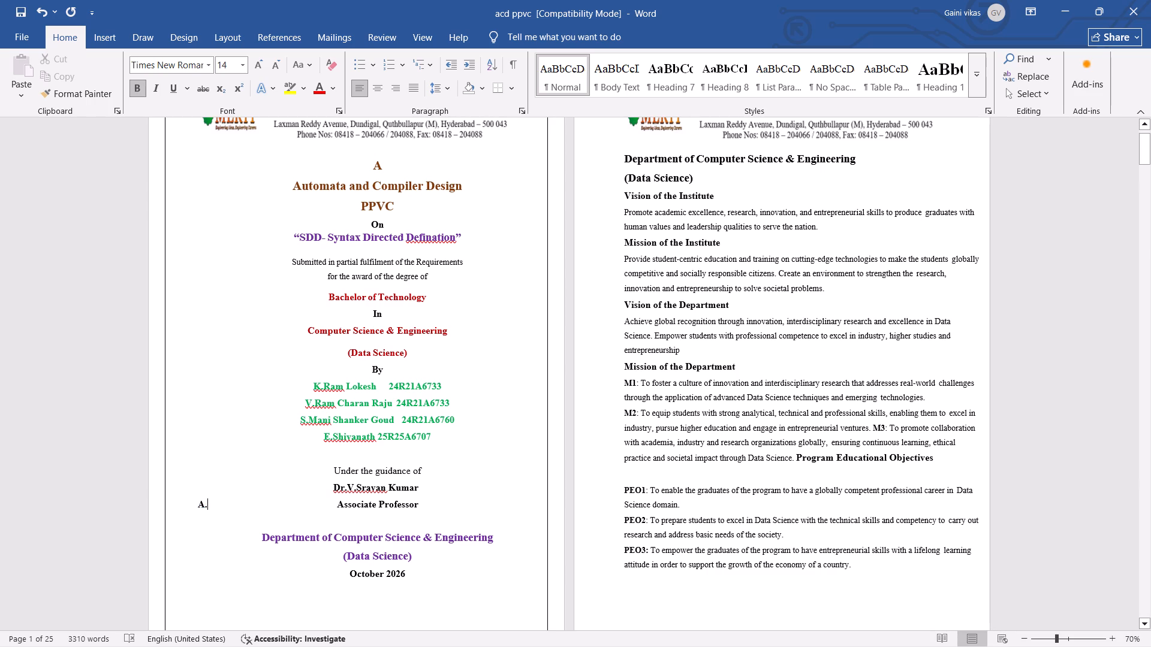
pyautogui.click(203, 505)
pyautogui.press('BackSpace')
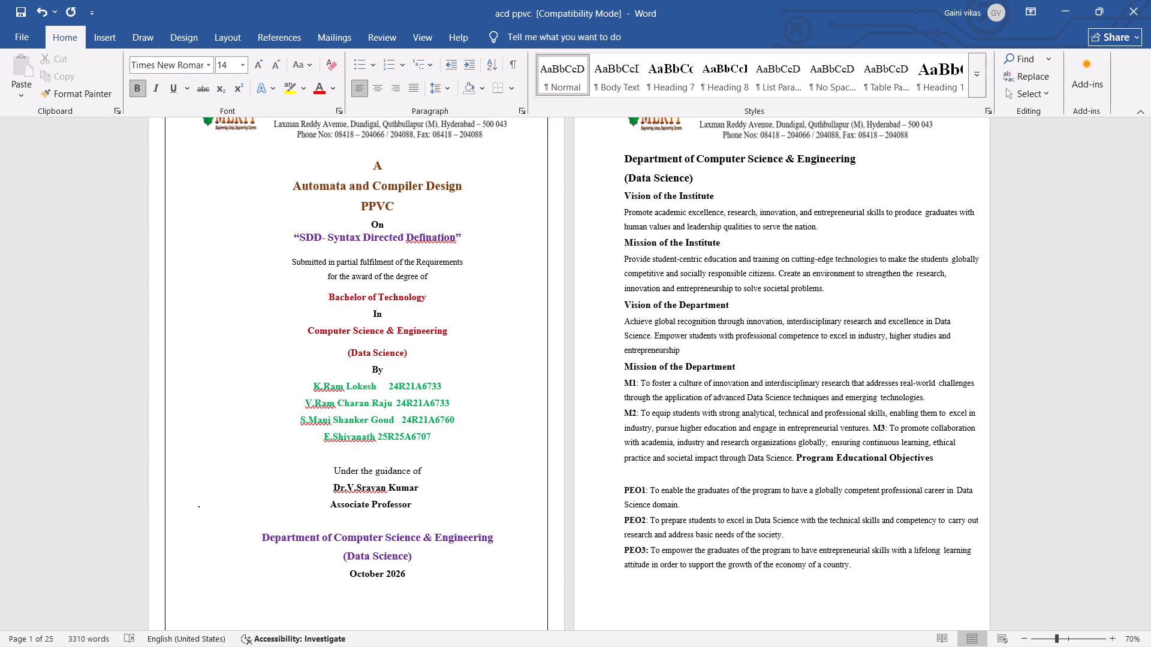
# Change the internal guide's title from "Mr" to "Dr" in the signature area of the certificate page.
pyautogui.scroll(-5, 245, 482)
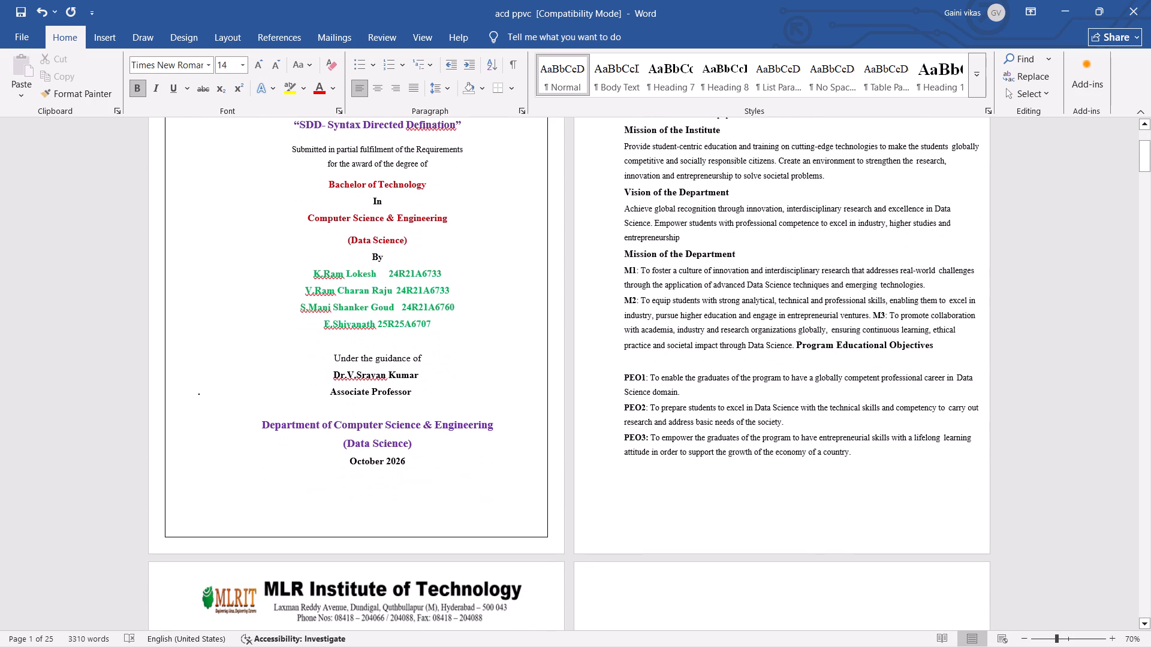
pyautogui.scroll(-3, 240, 461)
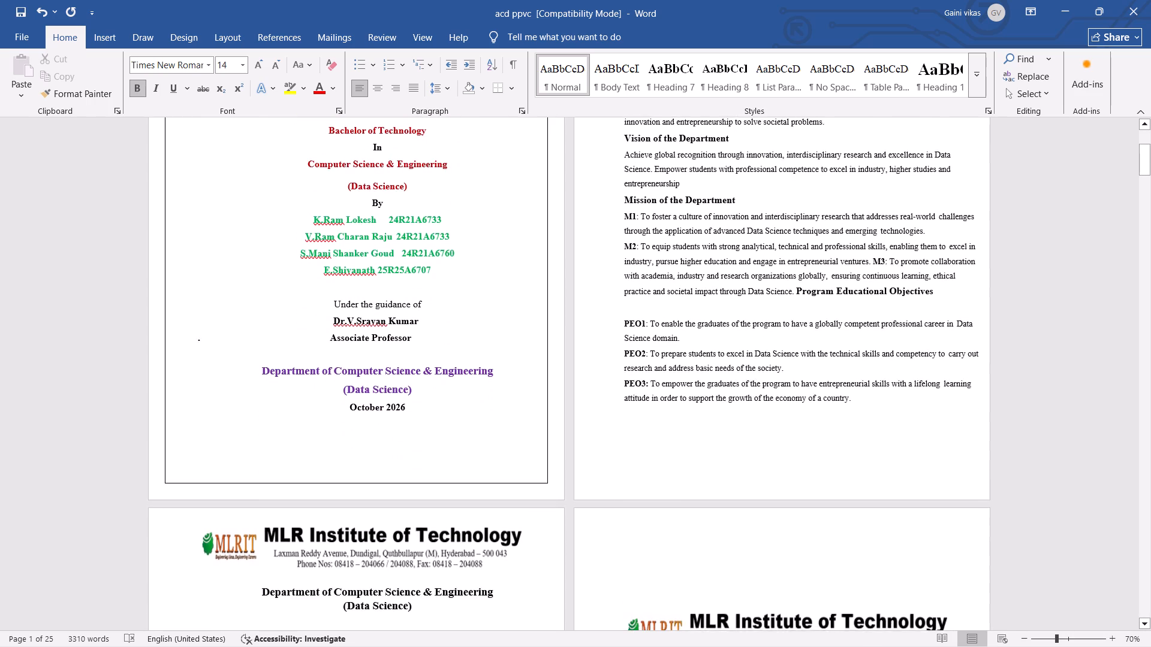
pyautogui.scroll(-15, 240, 461)
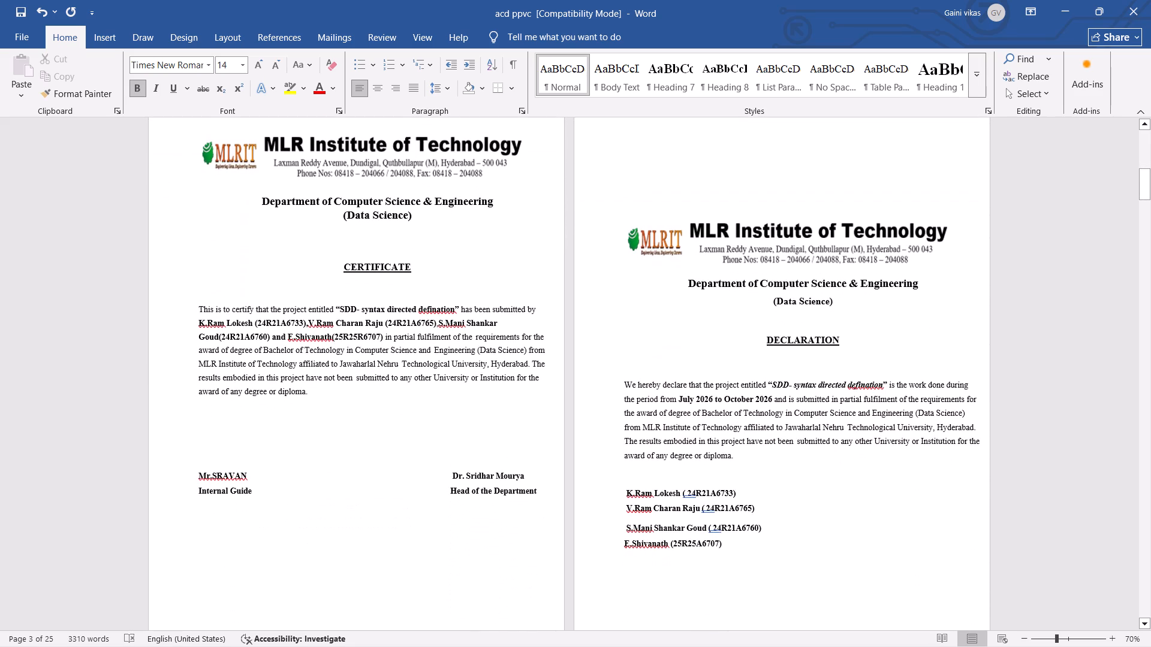
pyautogui.click(206, 478)
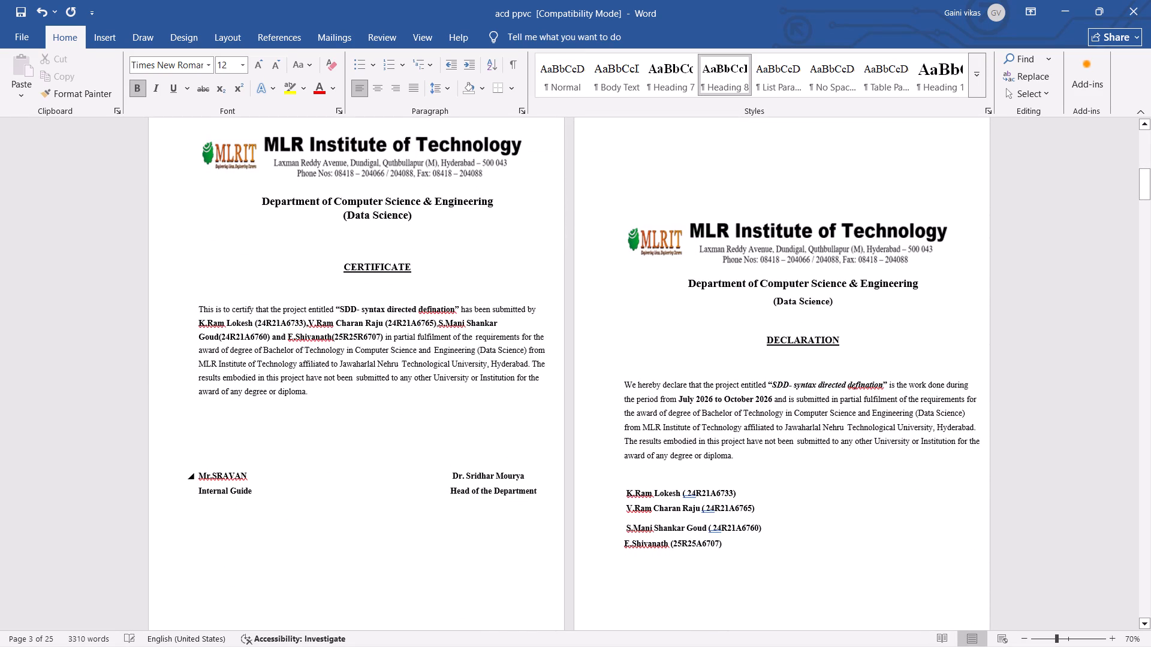
pyautogui.click(209, 478)
pyautogui.press('BackSpace')
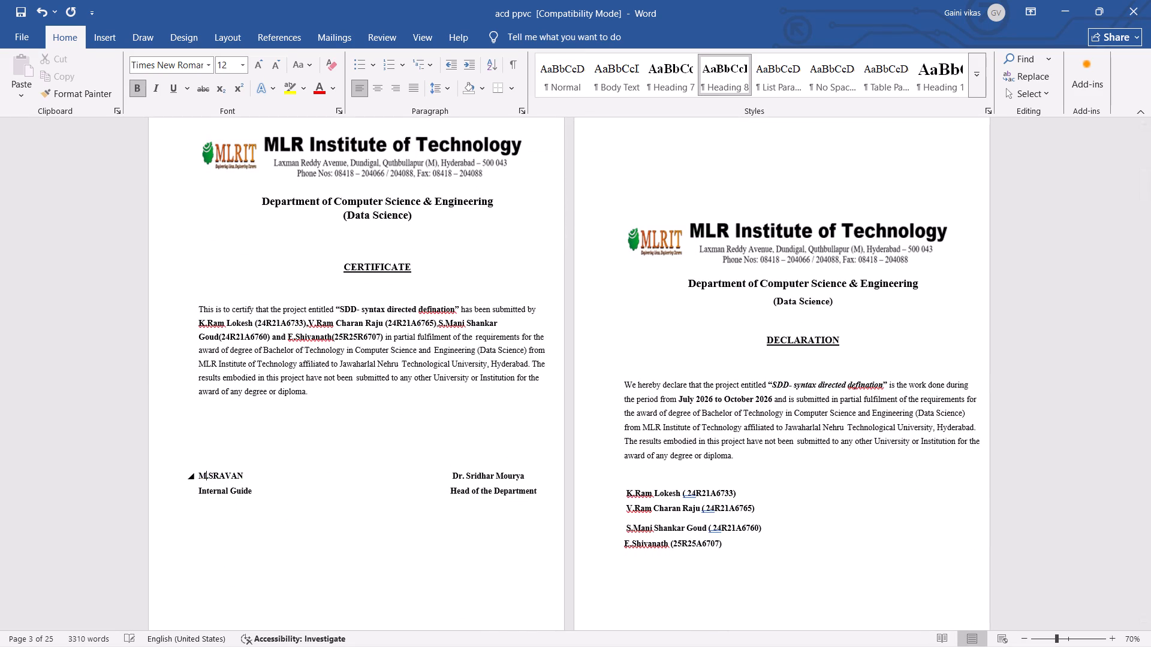
pyautogui.press('BackSpace')
pyautogui.write('Dr')
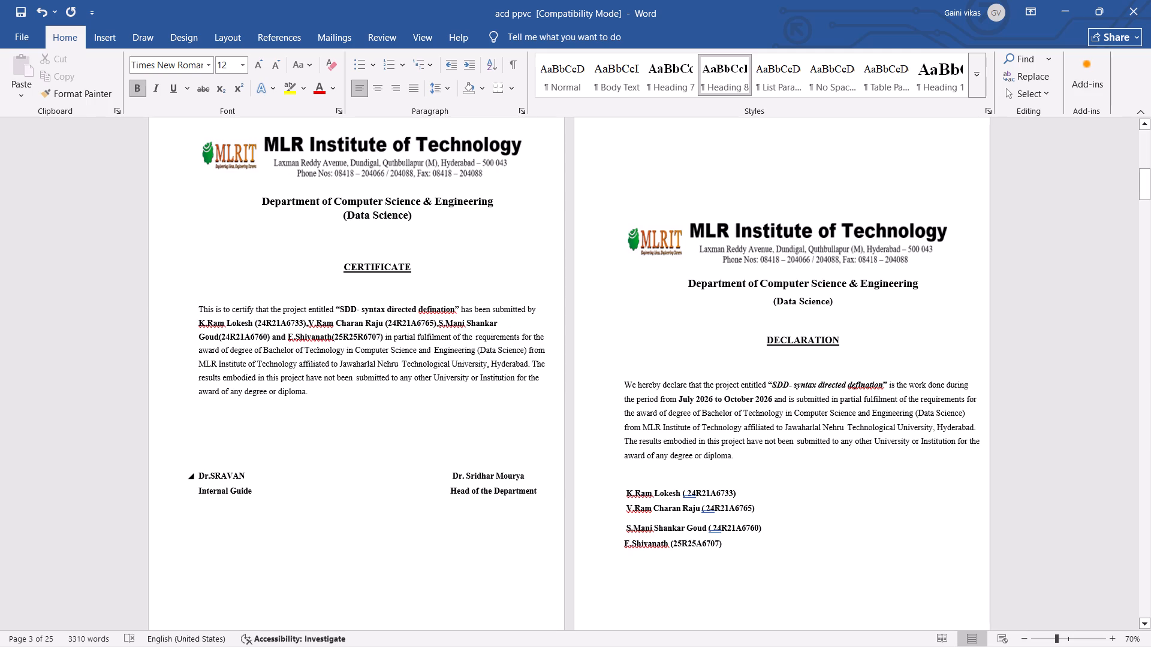
pyautogui.click(210, 474)
pyautogui.hotkey('shift', 'v')
pyautogui.press('.')
pyautogui.click(255, 476)
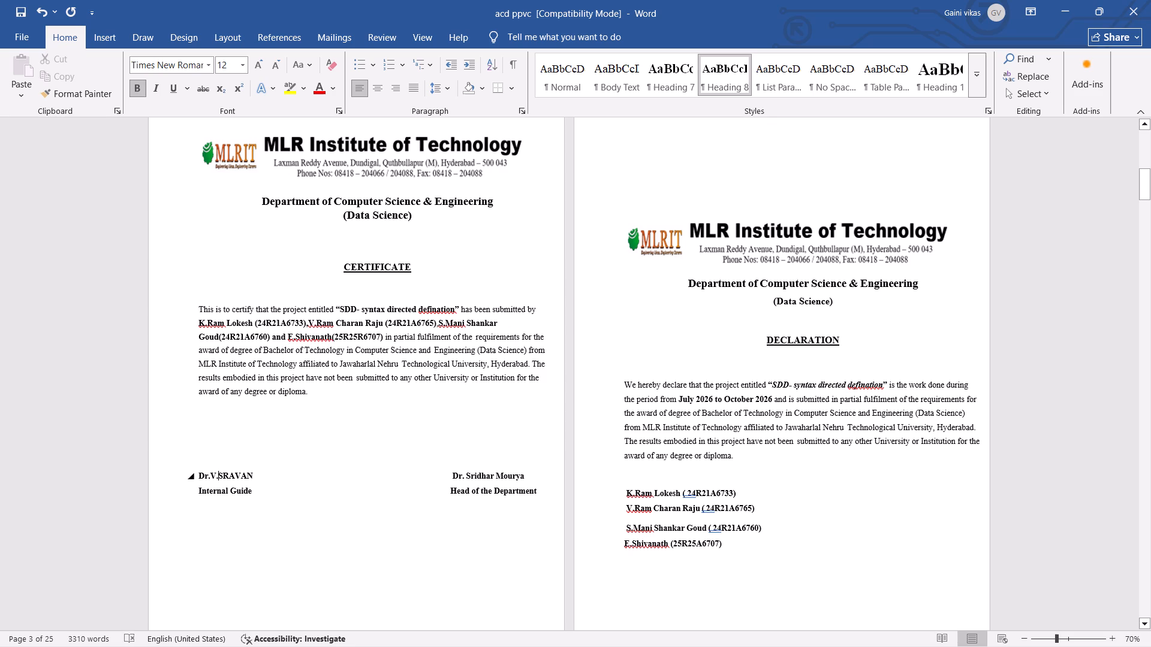
pyautogui.press('space')
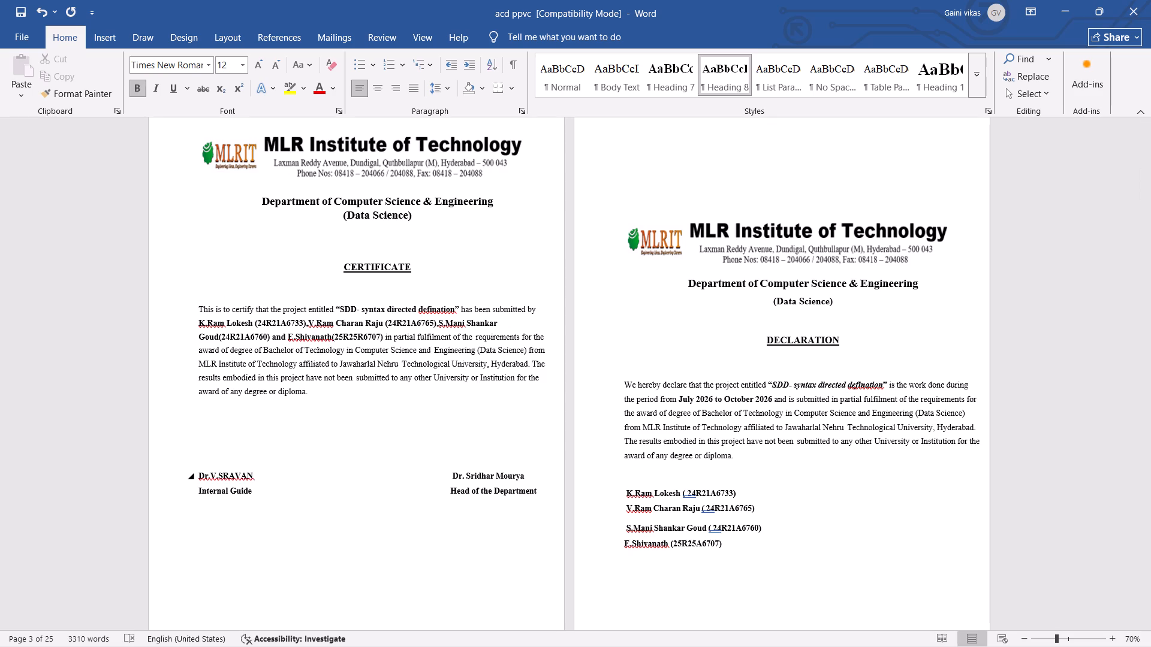
pyautogui.write('KUMAR')
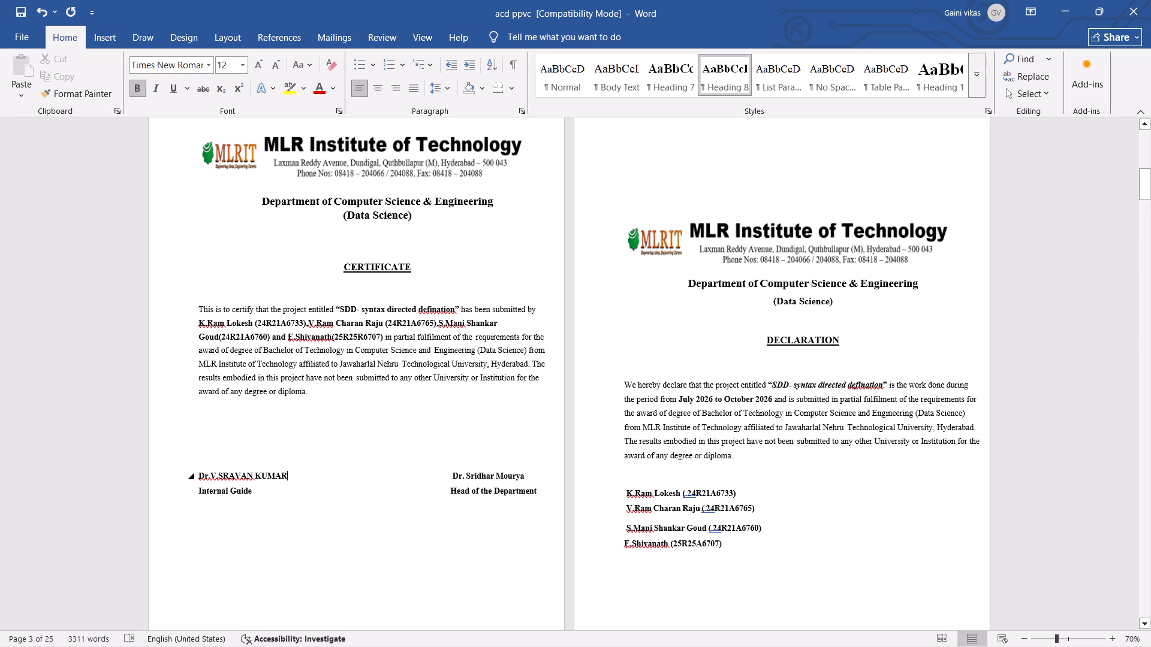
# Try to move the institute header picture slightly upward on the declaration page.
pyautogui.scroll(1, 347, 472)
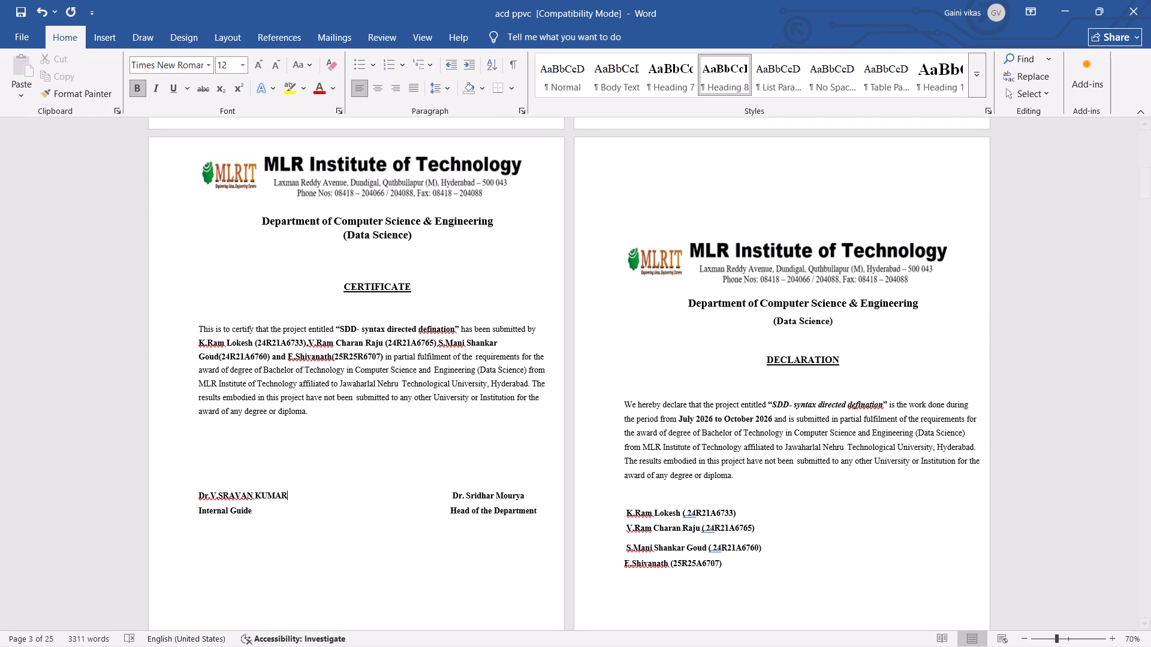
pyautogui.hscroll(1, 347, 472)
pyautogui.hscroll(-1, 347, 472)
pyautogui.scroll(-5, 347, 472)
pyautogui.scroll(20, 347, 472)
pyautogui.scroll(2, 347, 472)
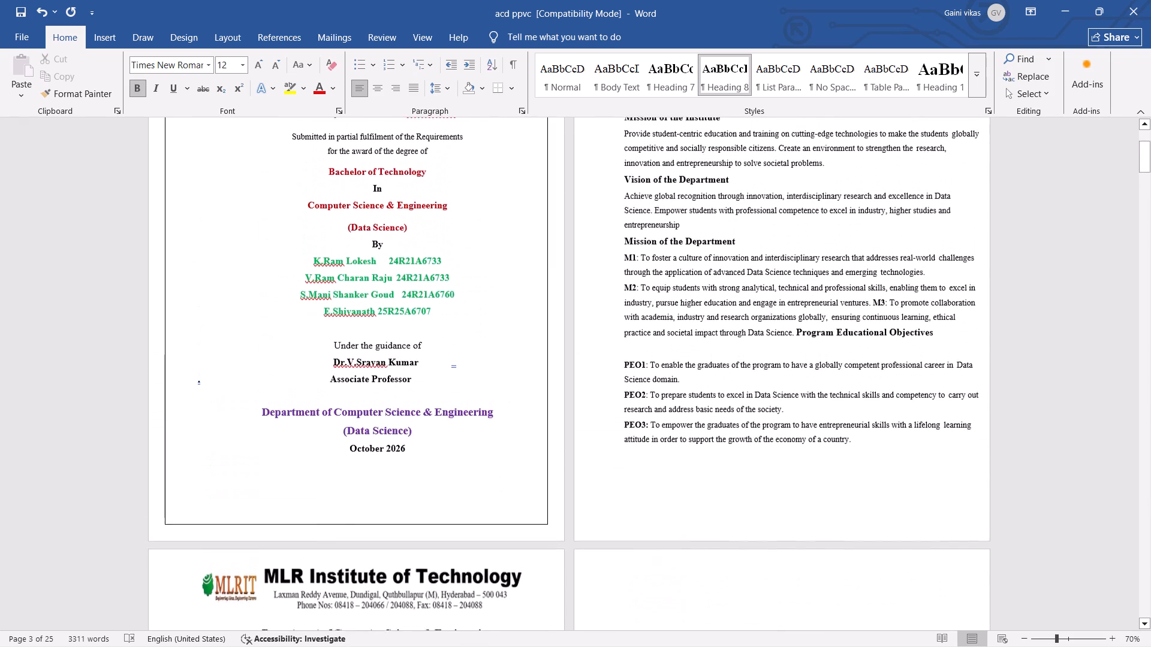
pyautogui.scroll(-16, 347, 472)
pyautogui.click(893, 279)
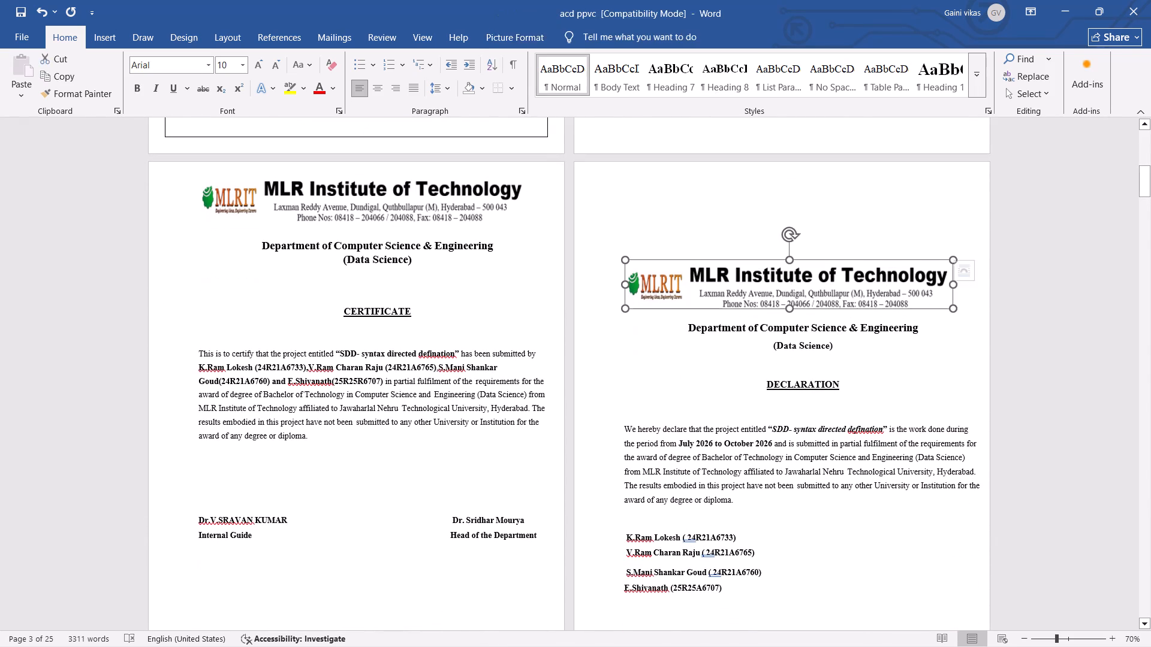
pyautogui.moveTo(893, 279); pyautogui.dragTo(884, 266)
# Insert spaces between the fourth student's name and roll number on the cover page to align them with the line above.
pyautogui.scroll(1, 884, 266)
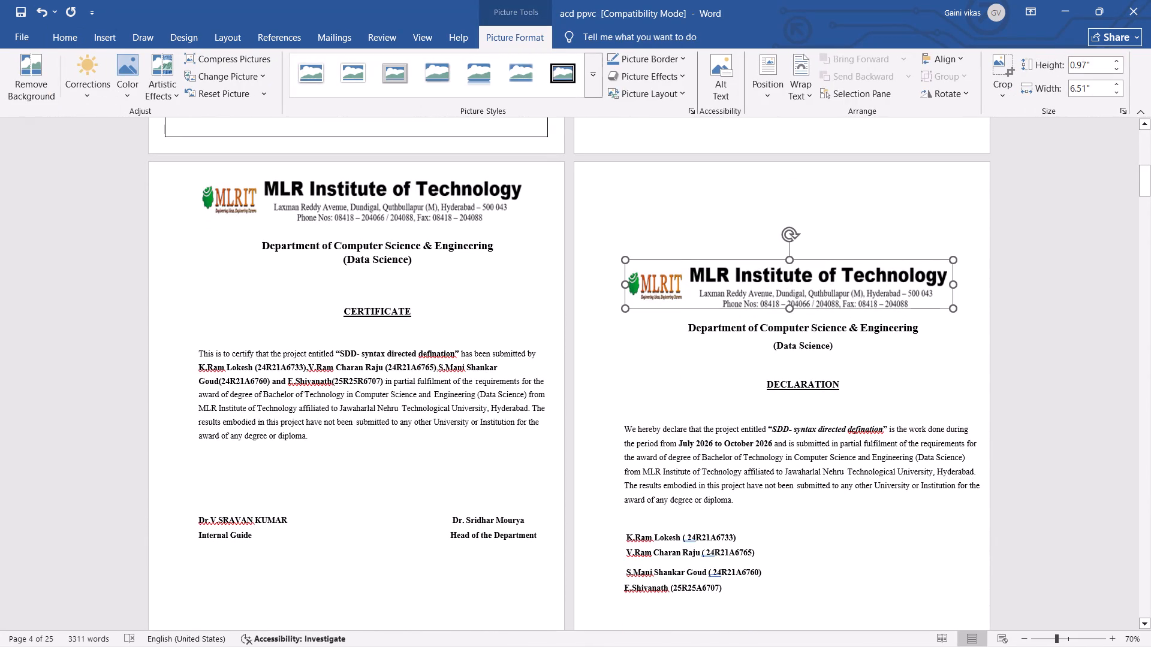
pyautogui.scroll(20, 884, 266)
pyautogui.scroll(7, 884, 266)
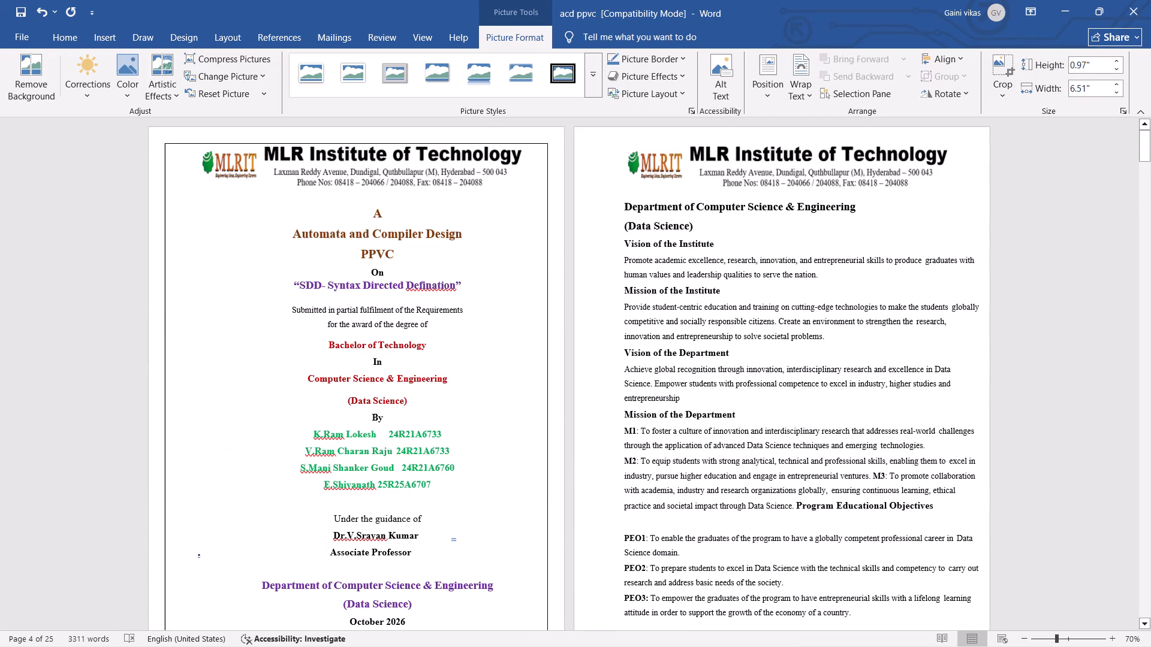
pyautogui.scroll(2, 884, 266)
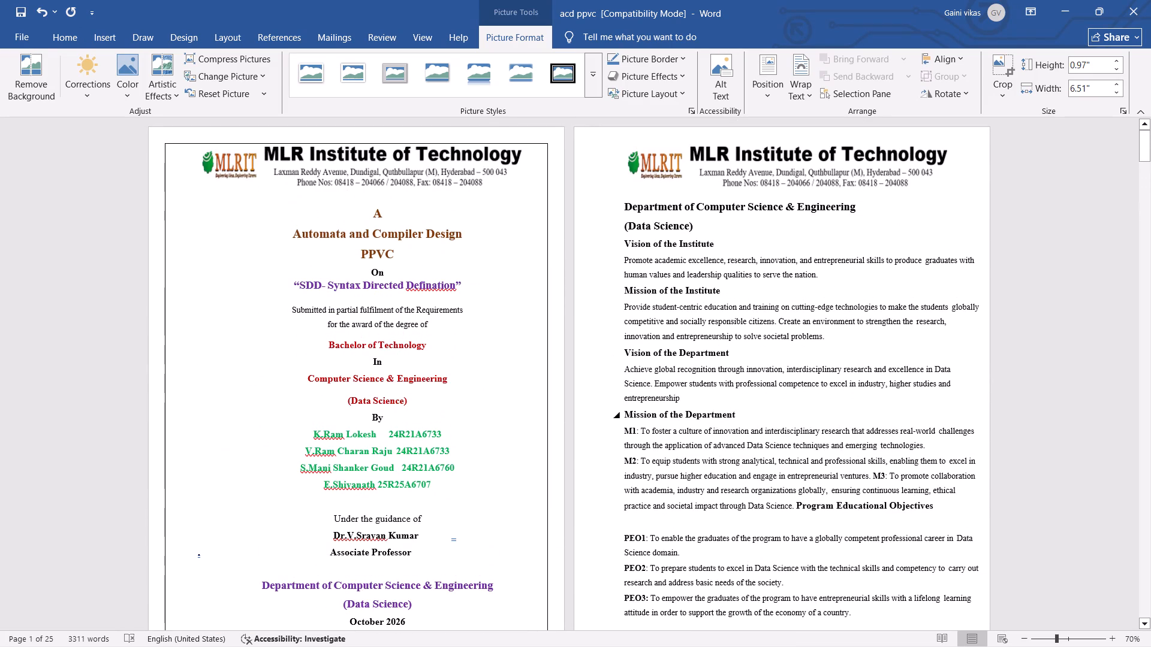
pyautogui.click(379, 488)
pyautogui.press('space')
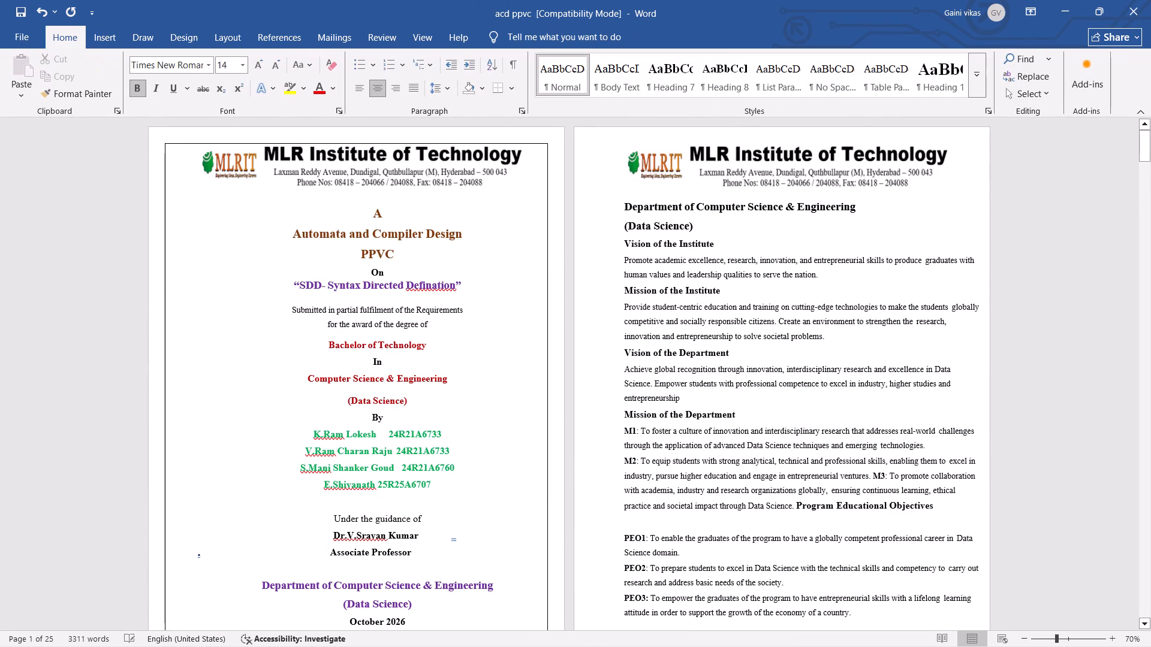
pyautogui.press('space')
pyautogui.press('space')
pyautogui.press('space')
pyautogui.press('space')
pyautogui.press('space')
pyautogui.press('space')
pyautogui.press('space')
pyautogui.press('space')
pyautogui.press('space')
pyautogui.press('space')
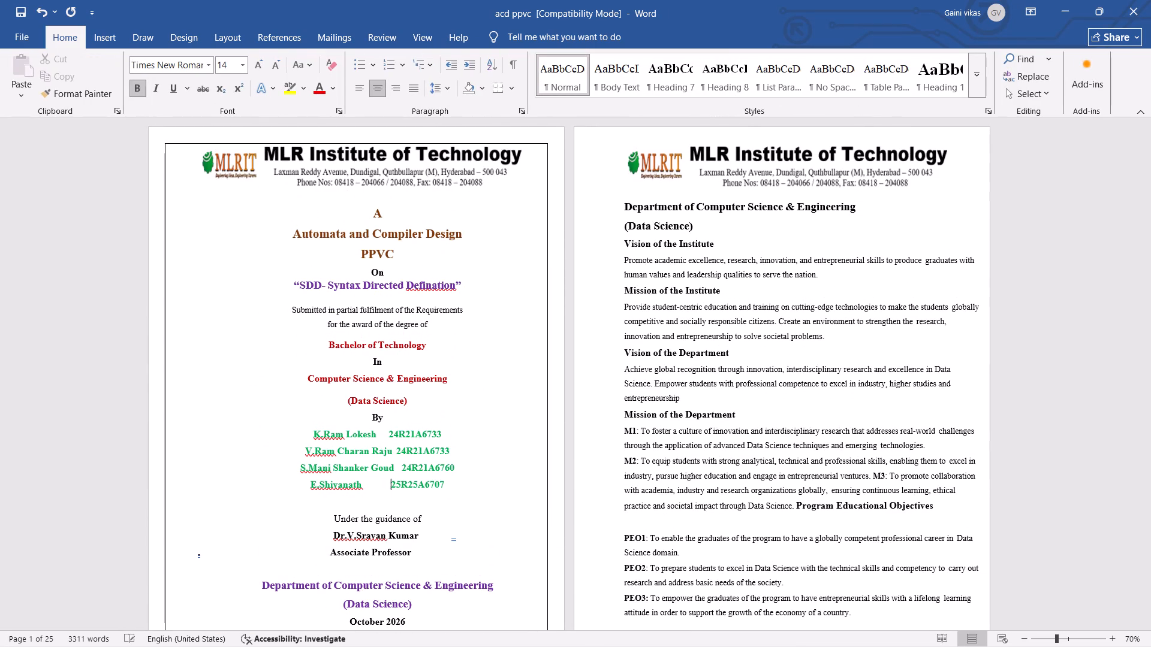
pyautogui.press('space')
pyautogui.press('space')
pyautogui.press('space')
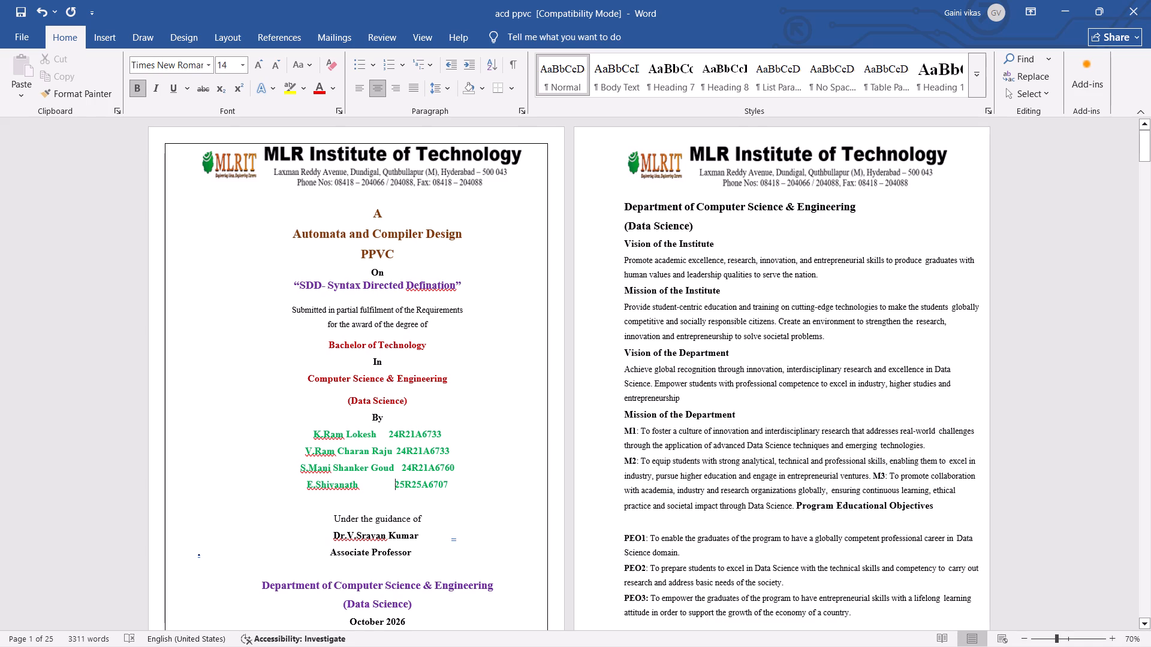
pyautogui.click(364, 482)
pyautogui.press('space')
pyautogui.press('space')
pyautogui.press('space')
pyautogui.press('space')
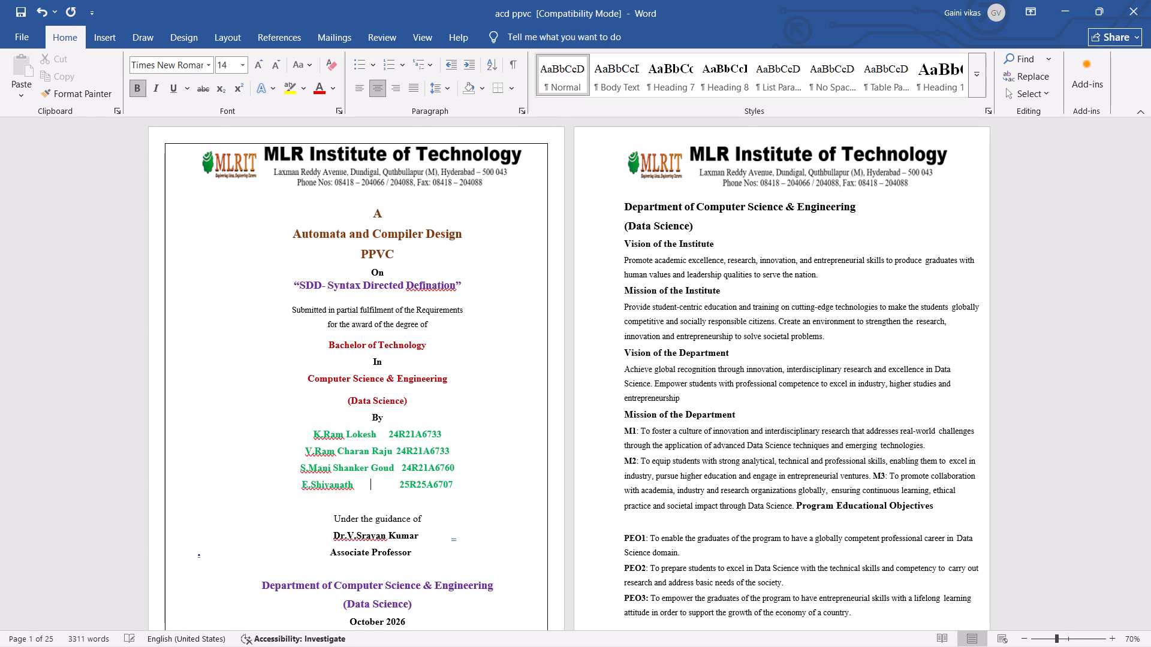
pyautogui.press('space')
pyautogui.press('space')
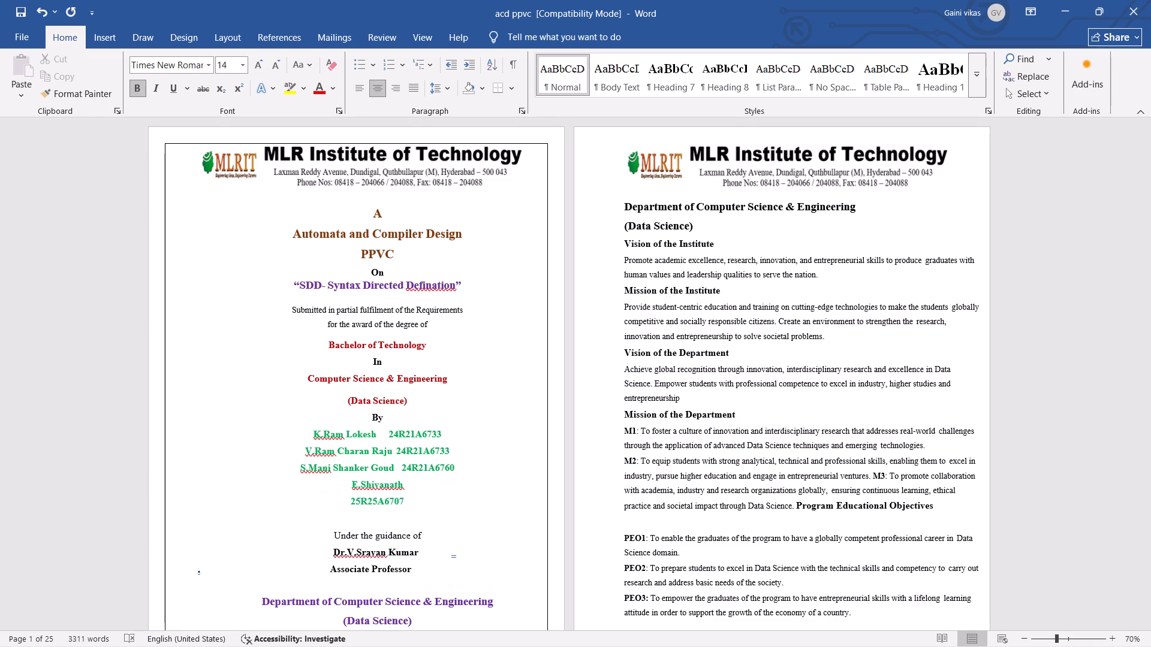
pyautogui.press('BackSpace')
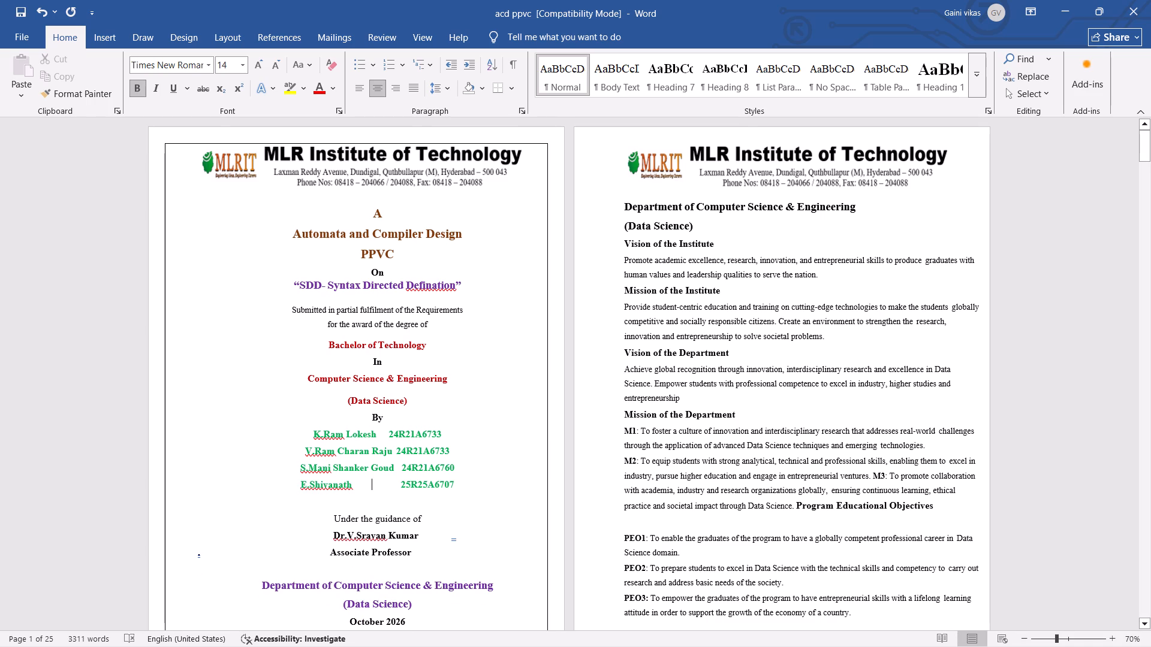
# Insert spaces between the second student's name and roll number on the cover page to align both with the other entries.
pyautogui.click(394, 451)
pyautogui.press('space')
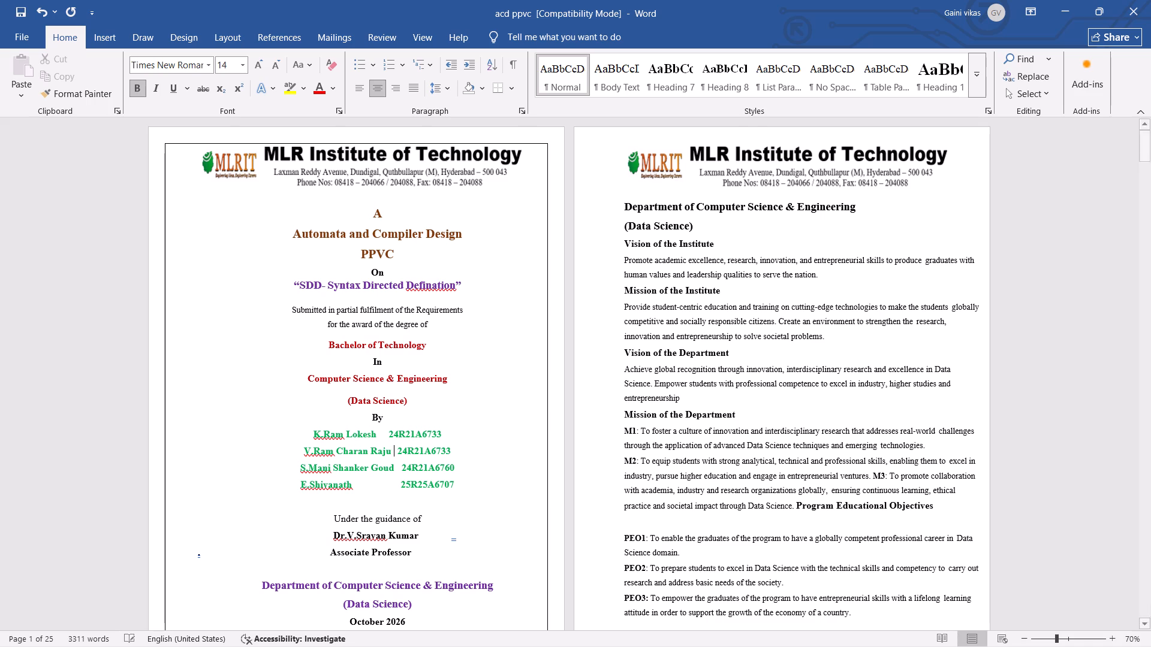
pyautogui.press('space')
pyautogui.press('space')
pyautogui.press('space')
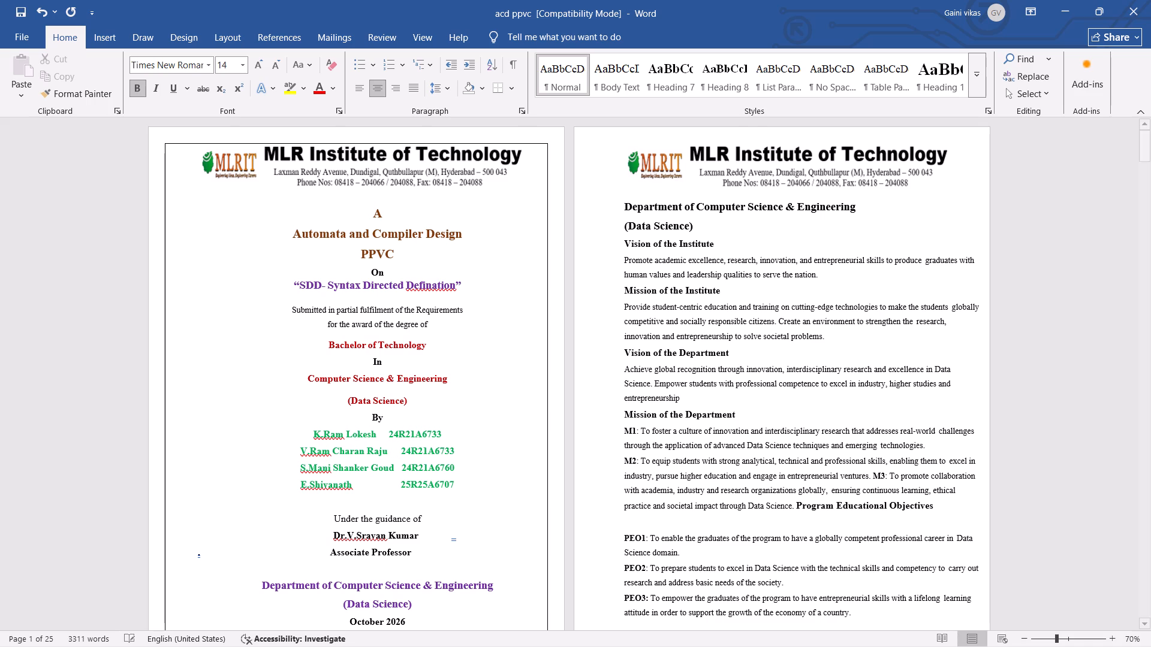
# Insert spaces between the first student's name and roll number on the cover page until both columns line up.
pyautogui.click(385, 434)
pyautogui.press('space')
pyautogui.press('space')
pyautogui.press('space')
pyautogui.press('space')
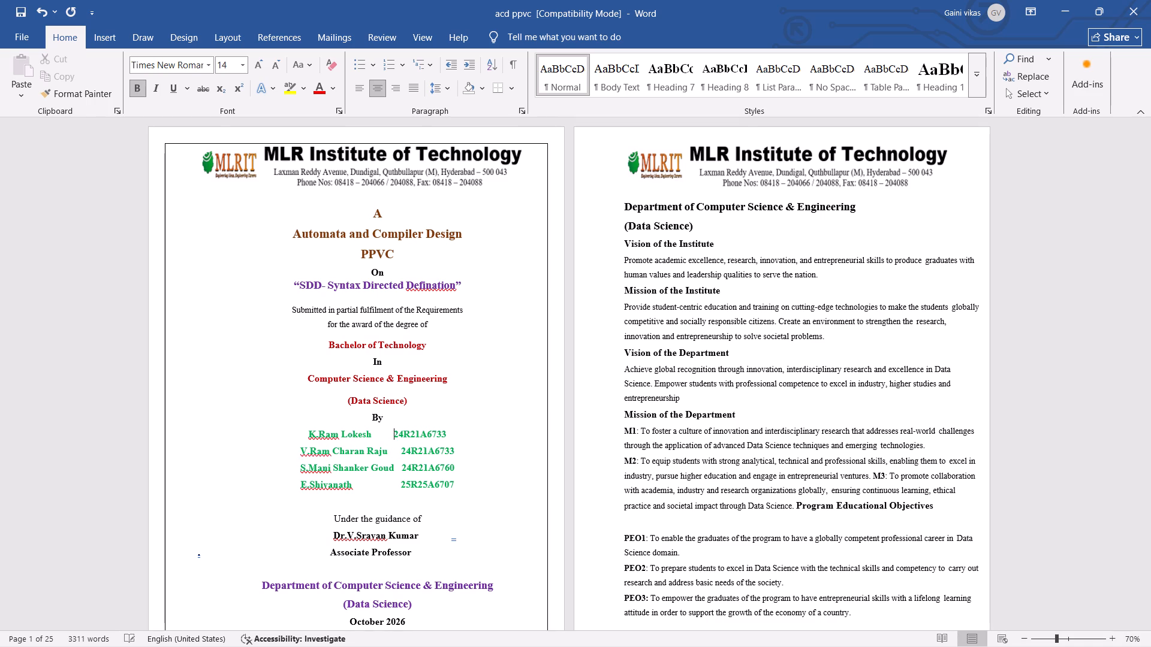
pyautogui.press('space')
pyautogui.press('space')
pyautogui.press('space')
pyautogui.press('space')
pyautogui.press('space')
pyautogui.press('space')
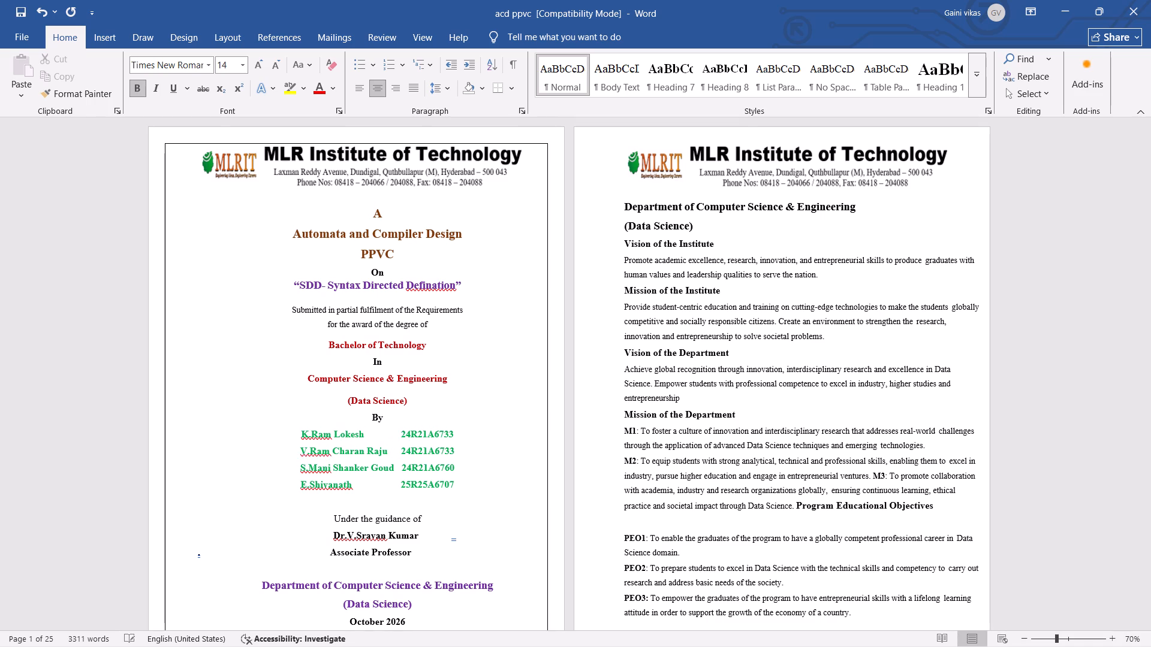
pyautogui.press('space')
pyautogui.press('BackSpace')
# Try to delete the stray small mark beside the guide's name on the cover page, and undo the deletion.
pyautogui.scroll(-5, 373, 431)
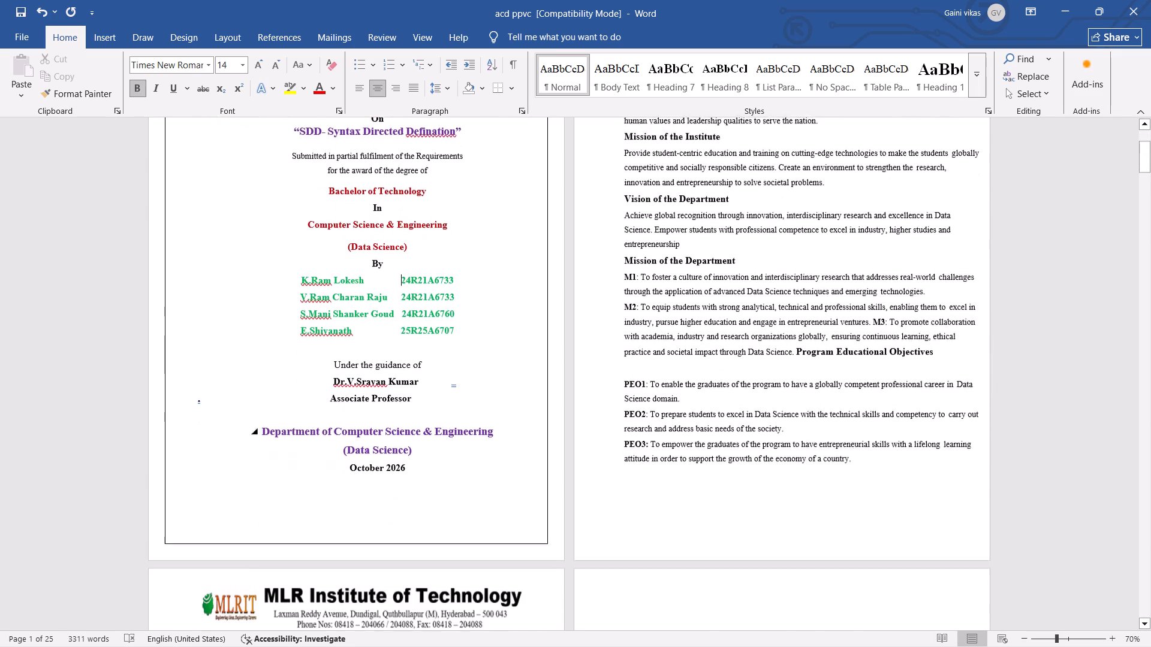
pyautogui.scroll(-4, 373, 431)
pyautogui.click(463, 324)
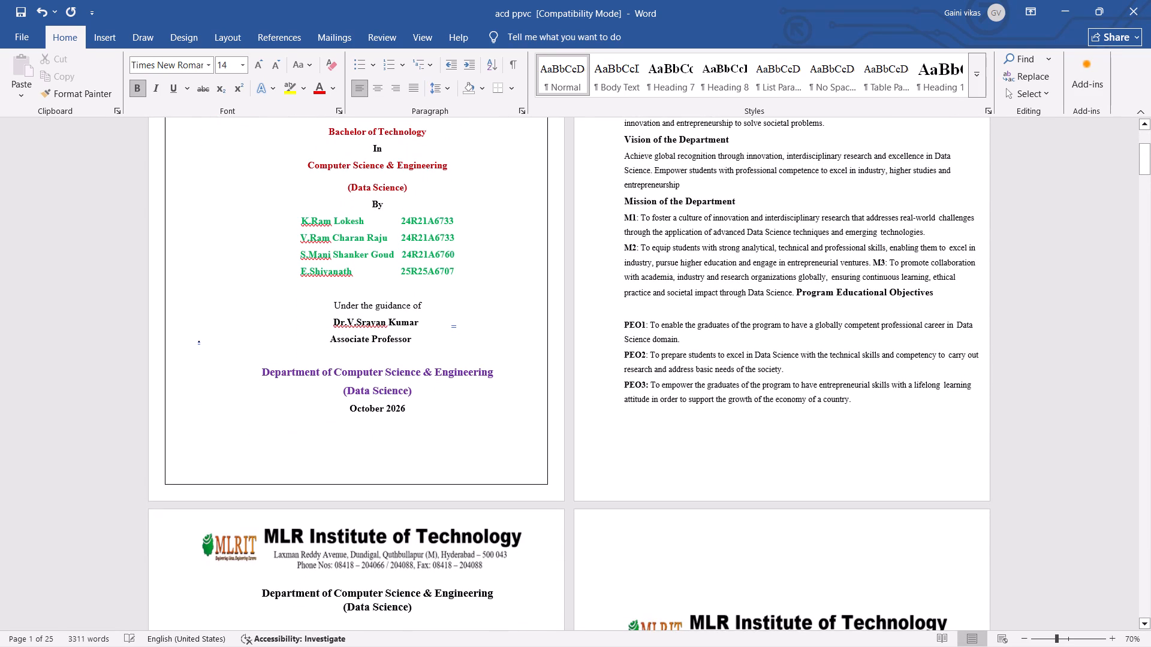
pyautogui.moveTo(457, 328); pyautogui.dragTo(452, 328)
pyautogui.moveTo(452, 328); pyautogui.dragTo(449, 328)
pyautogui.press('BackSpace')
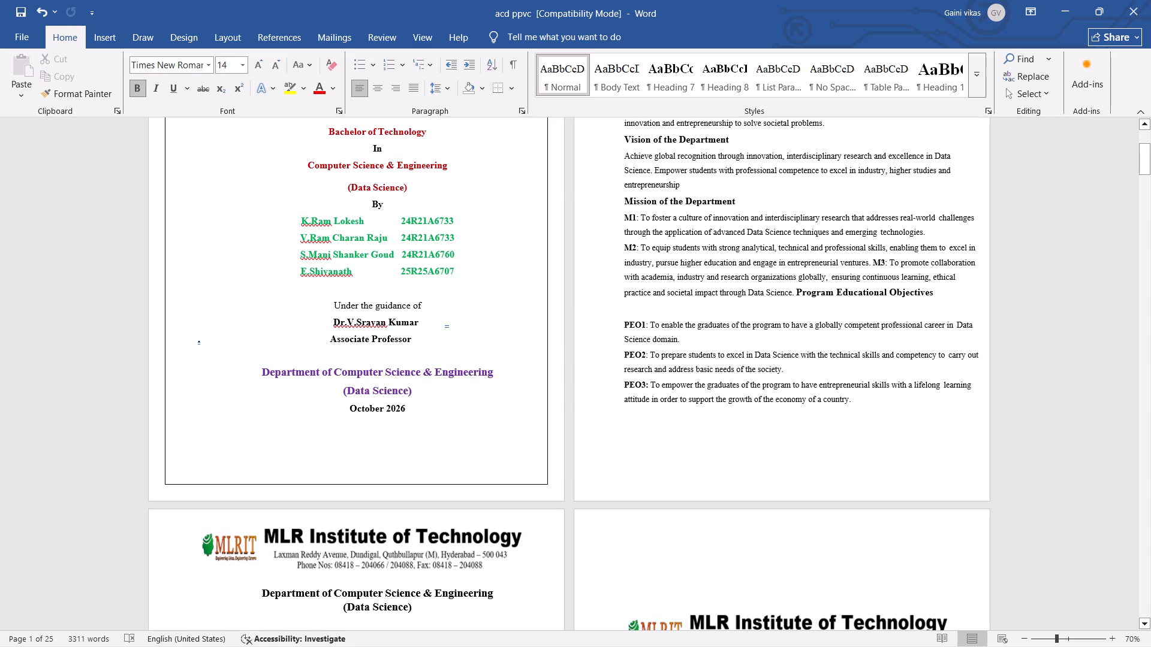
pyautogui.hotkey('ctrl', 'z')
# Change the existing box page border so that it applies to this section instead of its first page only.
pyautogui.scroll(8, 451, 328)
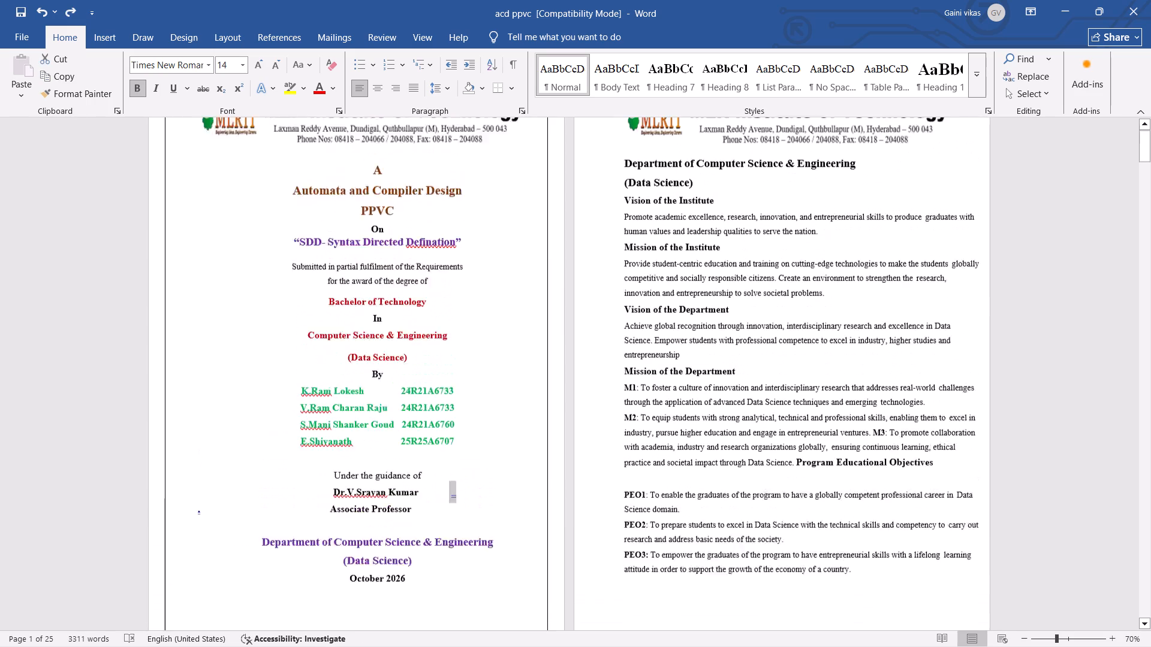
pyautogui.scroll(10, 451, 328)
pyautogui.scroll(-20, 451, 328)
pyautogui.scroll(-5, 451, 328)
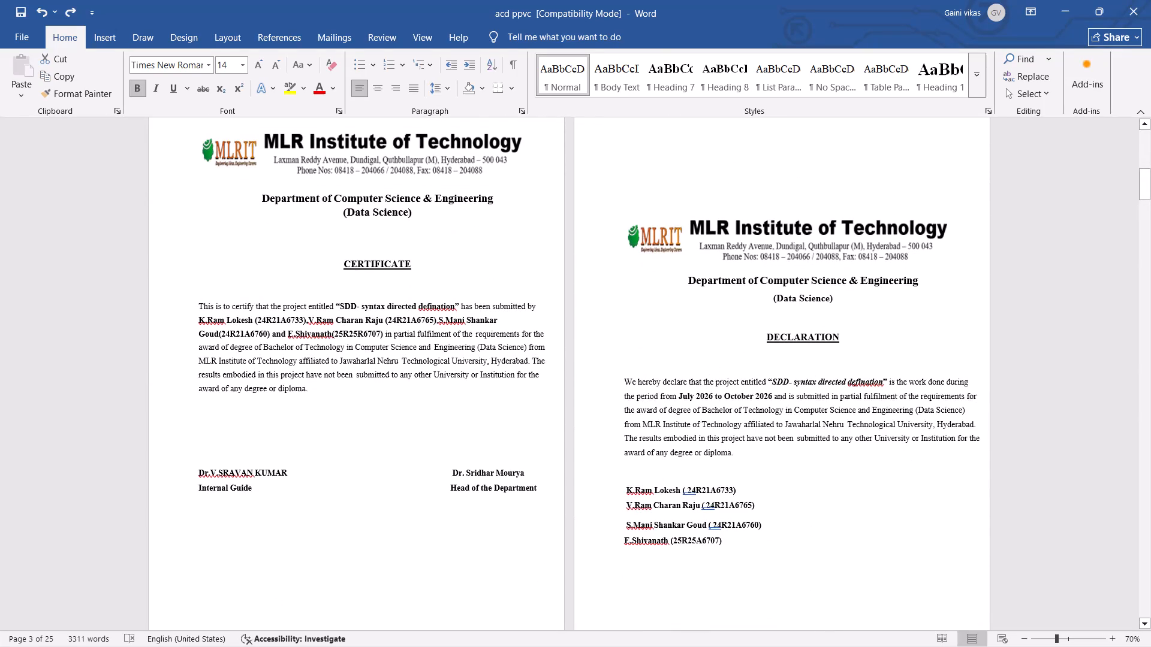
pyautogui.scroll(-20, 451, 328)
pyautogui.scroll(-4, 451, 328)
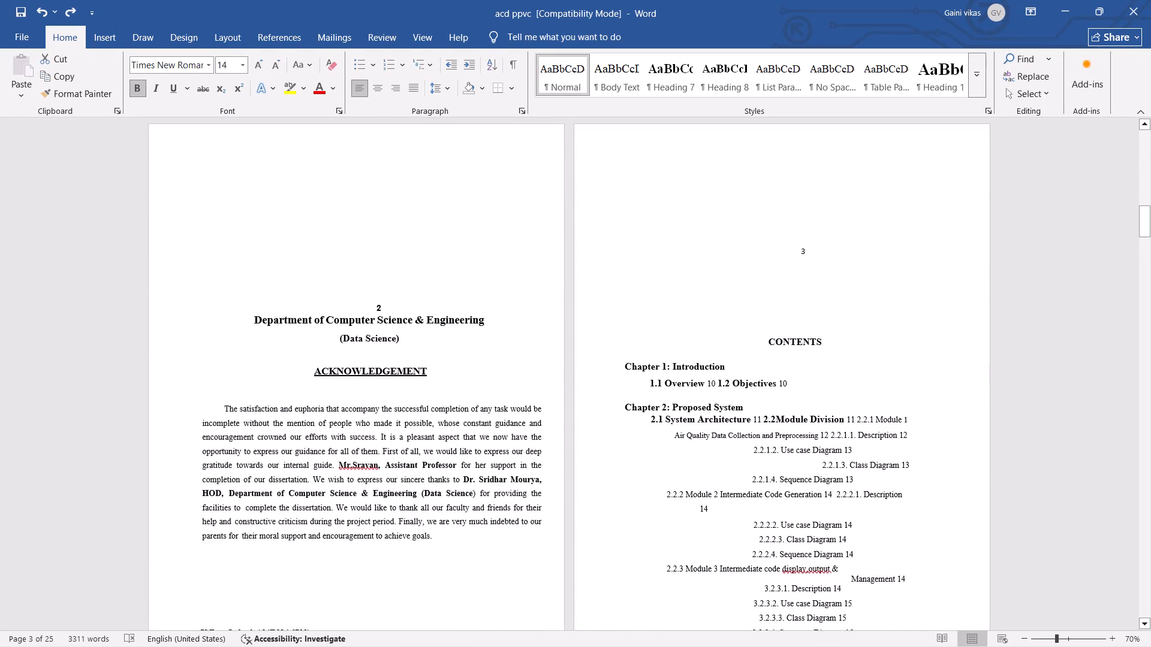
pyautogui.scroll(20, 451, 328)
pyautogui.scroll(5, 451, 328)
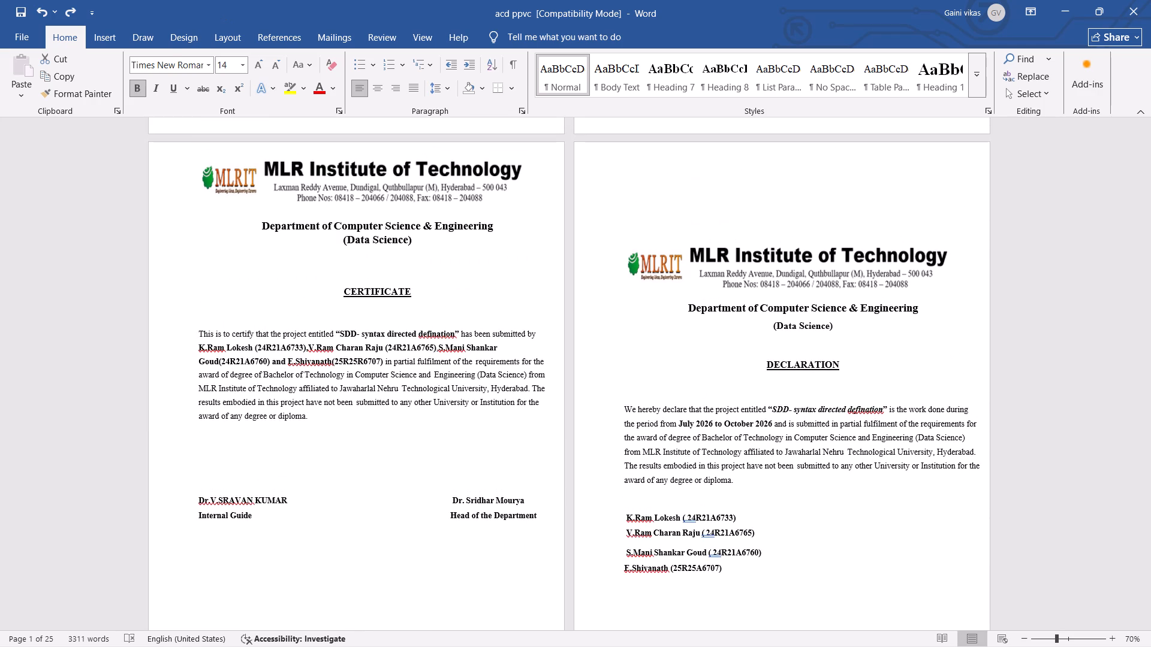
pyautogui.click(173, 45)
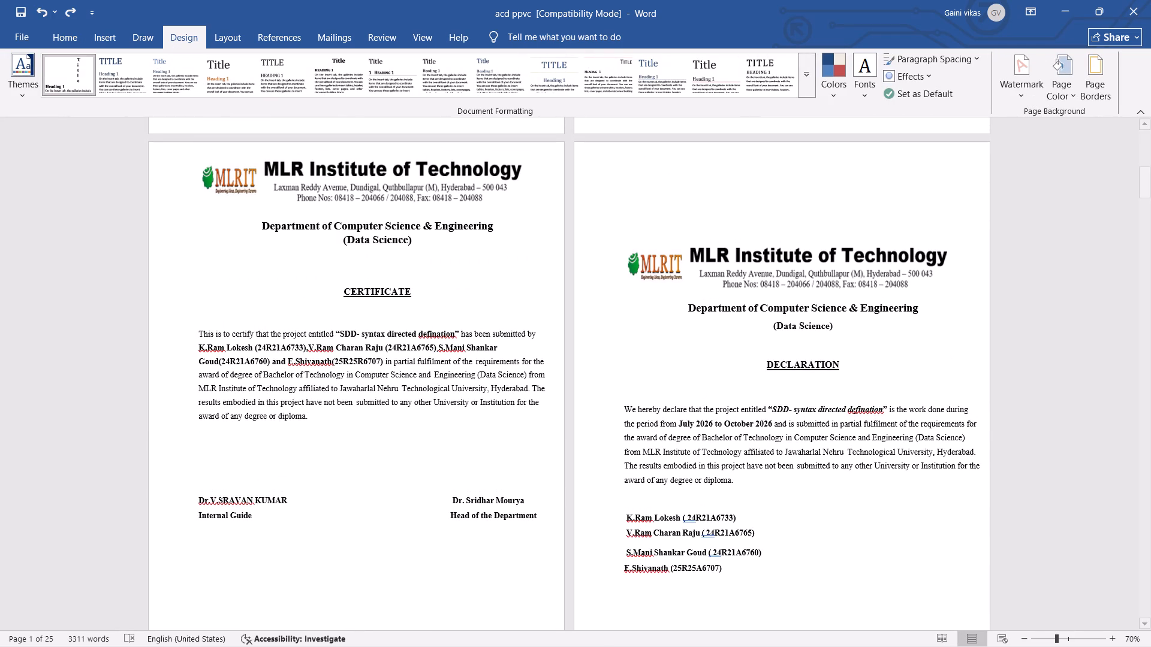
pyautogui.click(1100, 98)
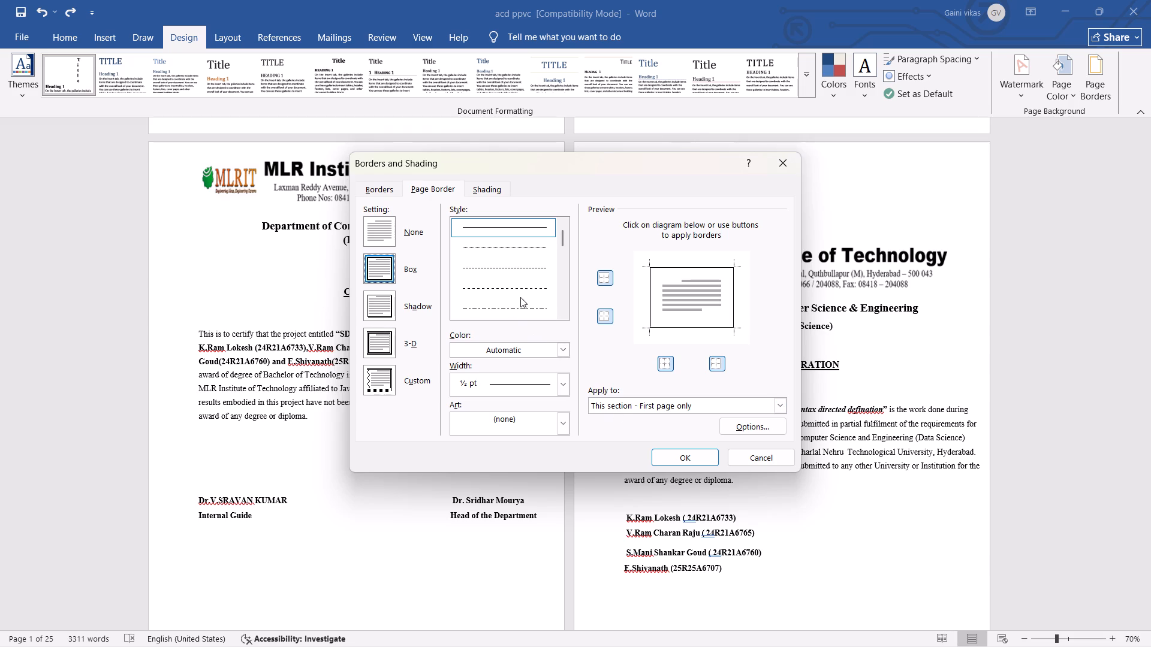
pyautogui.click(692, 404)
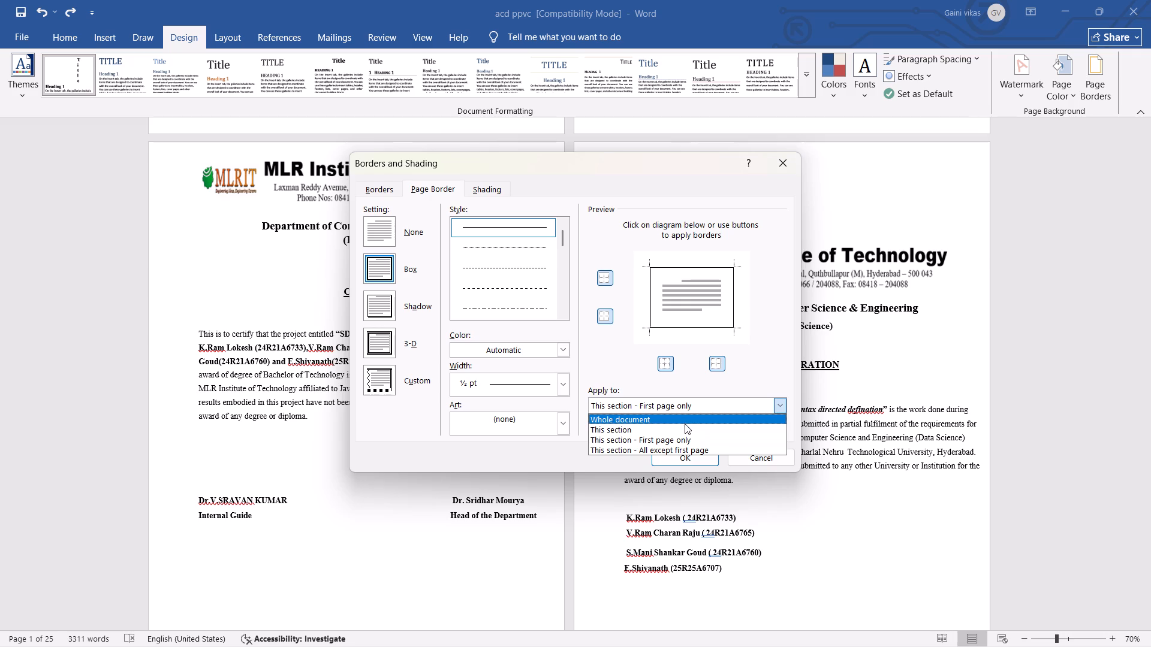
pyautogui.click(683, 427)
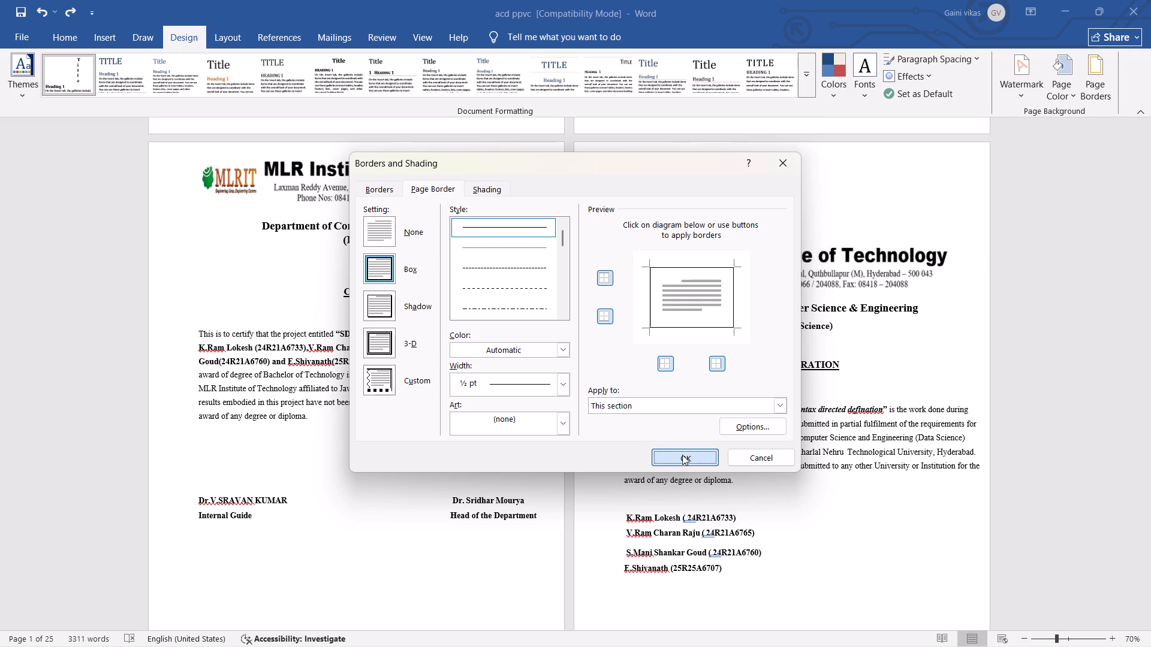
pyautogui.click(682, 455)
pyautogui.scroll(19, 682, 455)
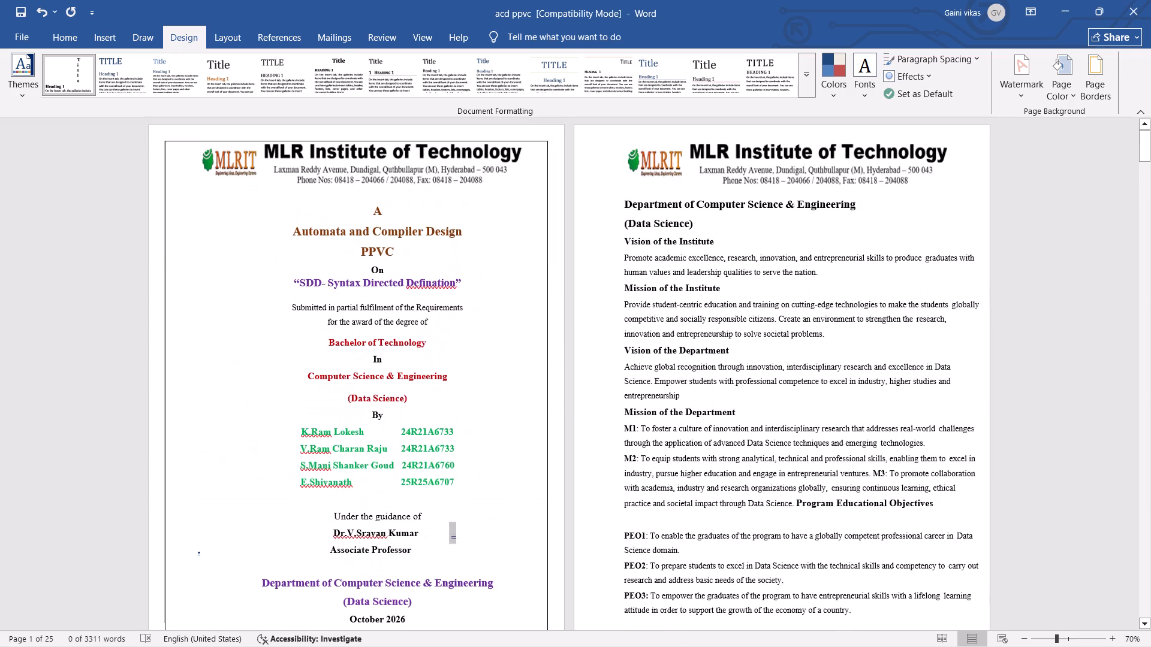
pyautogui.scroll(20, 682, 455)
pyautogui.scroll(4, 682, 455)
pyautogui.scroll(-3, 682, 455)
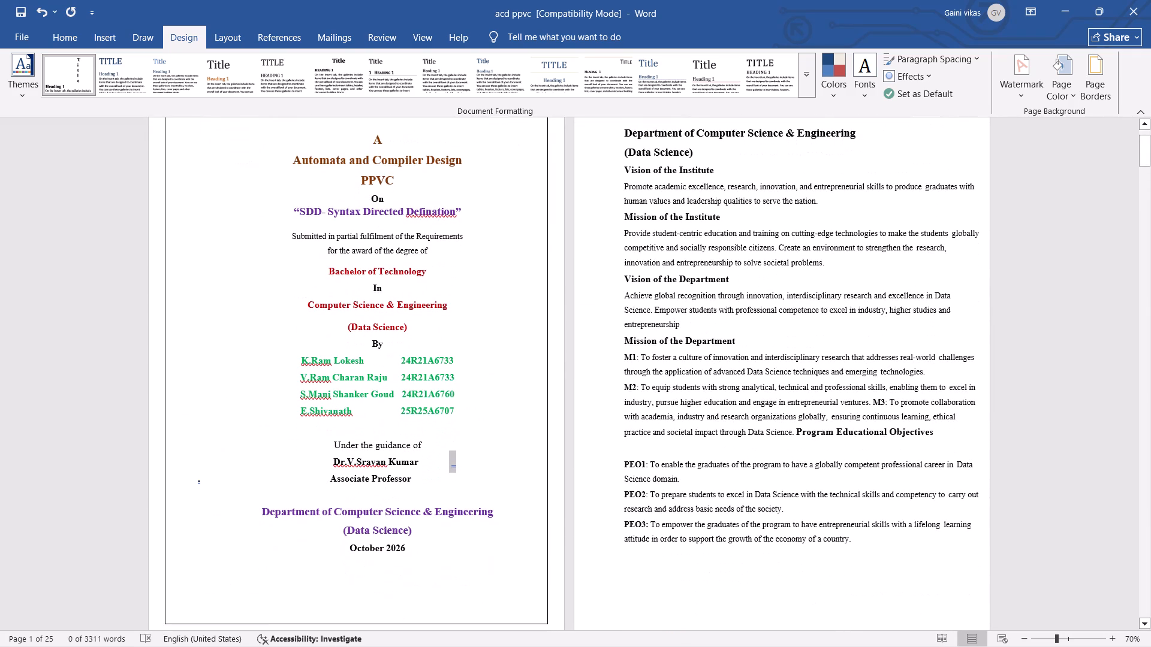
# Apply a box page border to the whole document, starting from the vision and mission page.
pyautogui.click(608, 419)
pyautogui.click(617, 424)
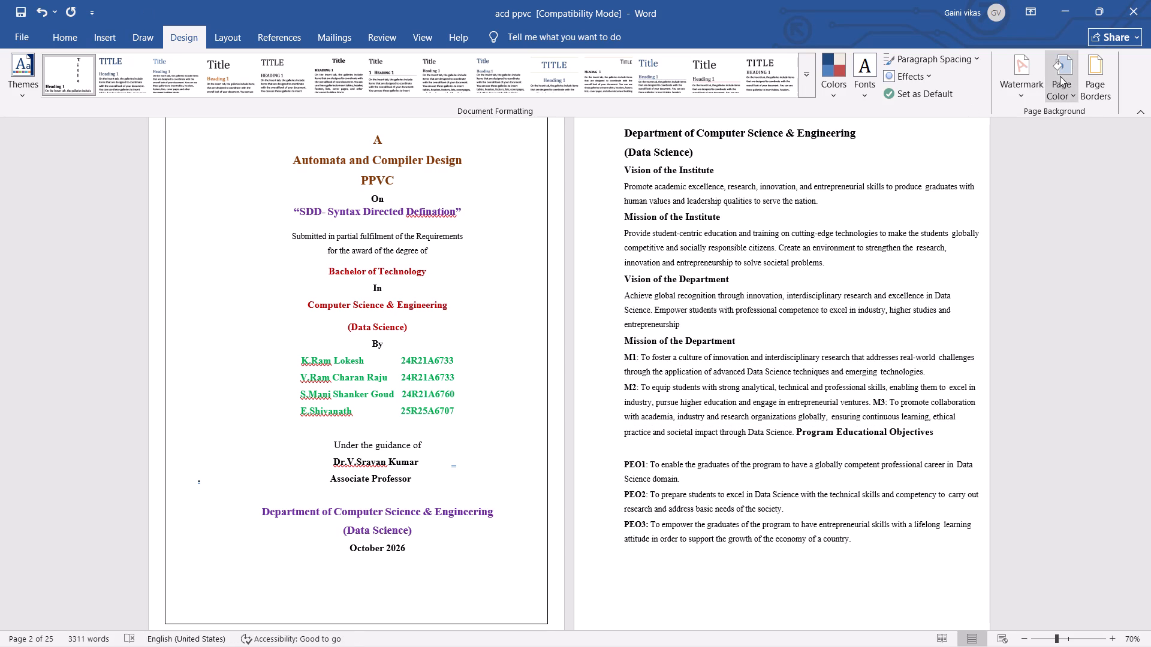
pyautogui.click(1084, 83)
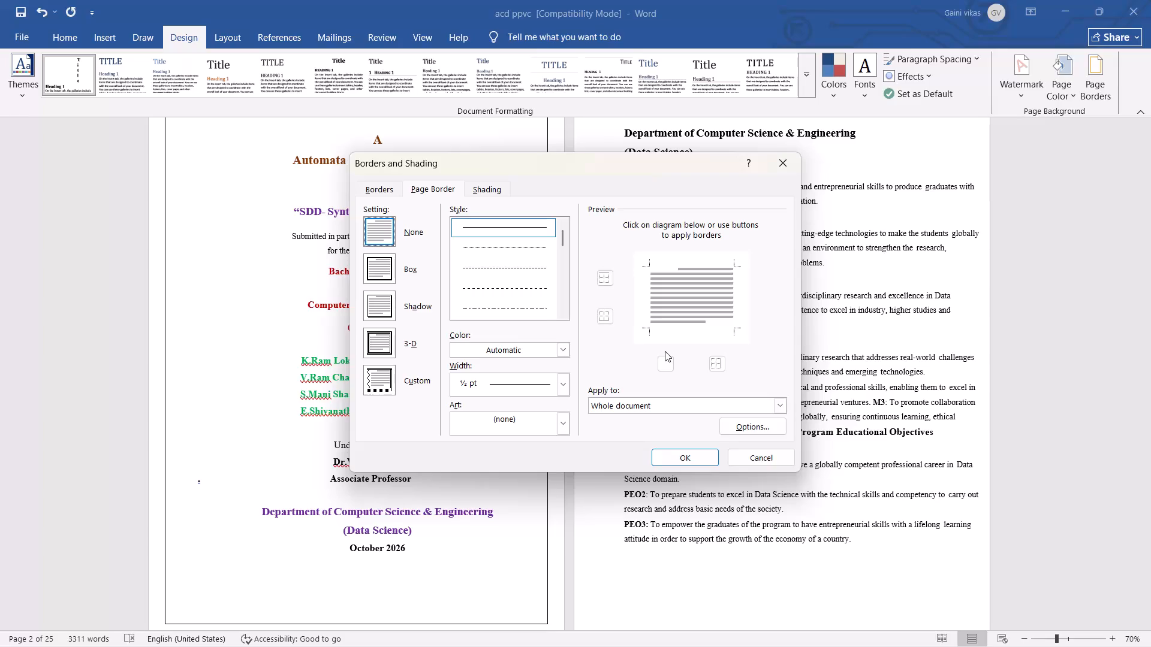
pyautogui.click(382, 262)
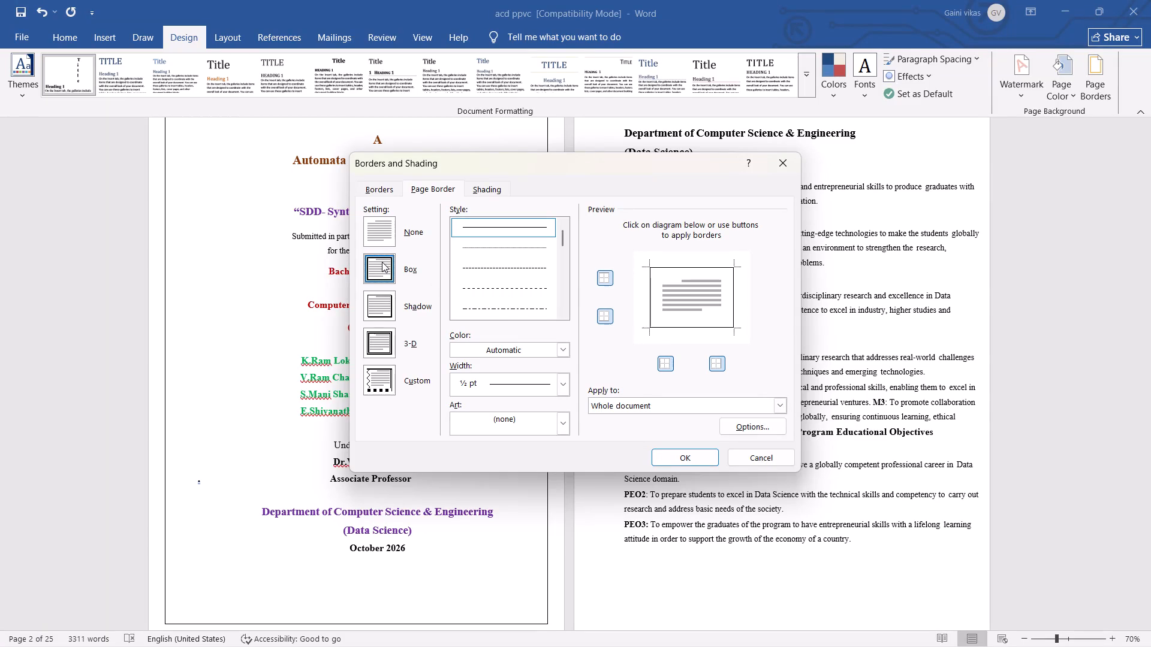
pyautogui.click(782, 405)
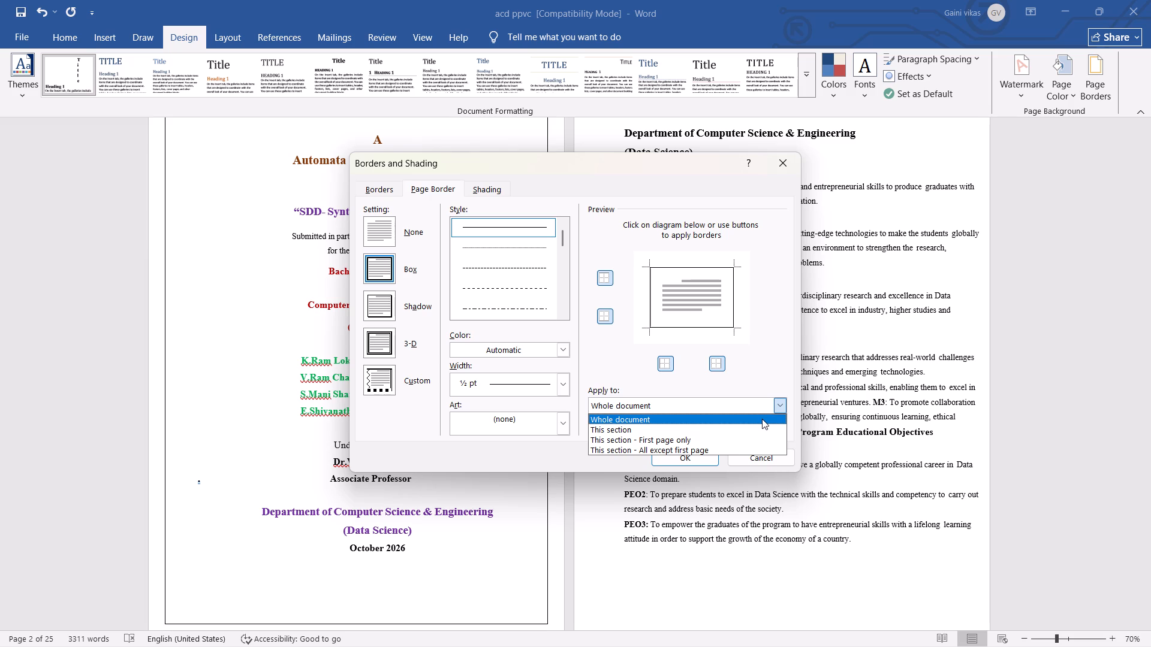
pyautogui.click(762, 419)
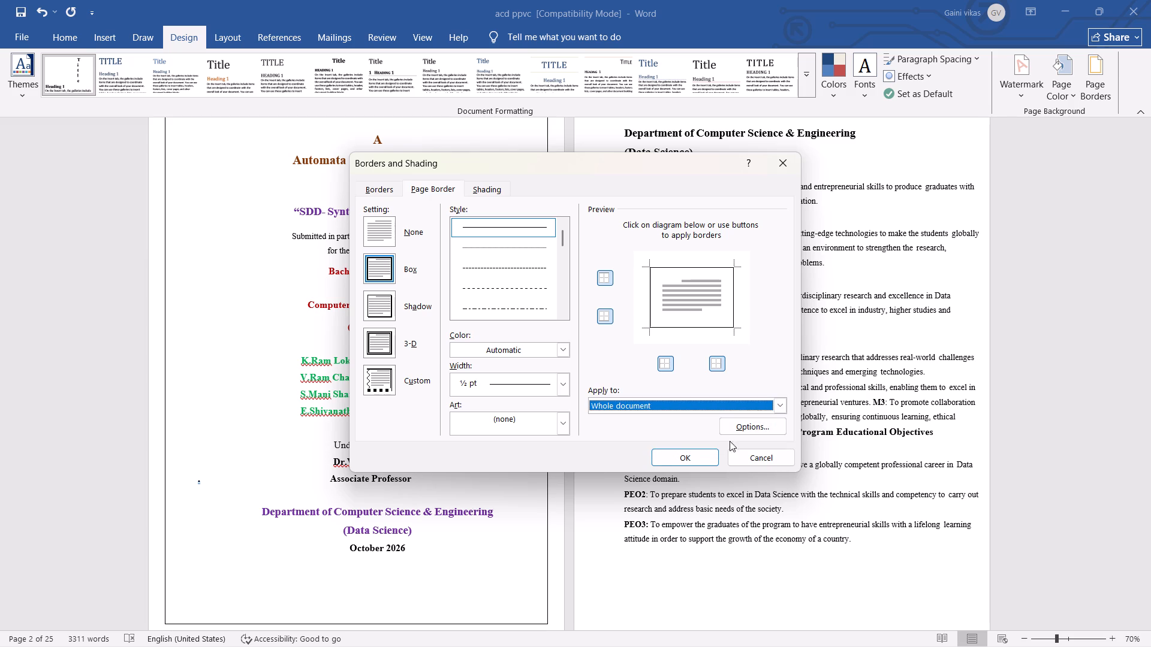
pyautogui.click(707, 457)
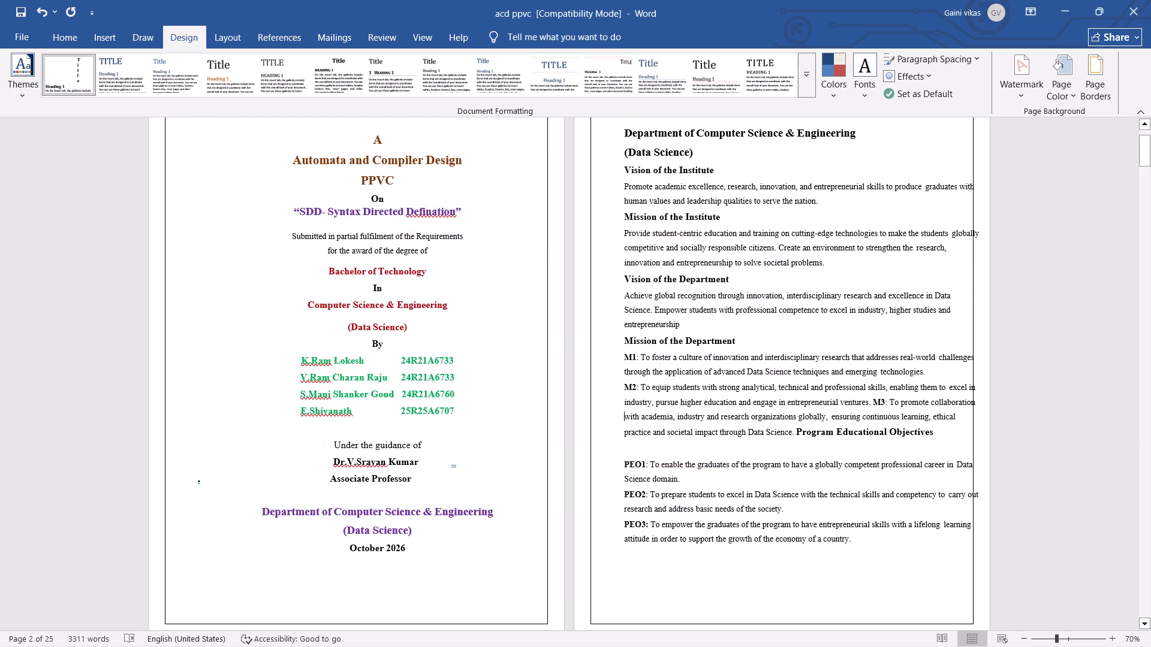
# Examine the page borders and the text fit on the remaining pages through to the end of the references.
pyautogui.scroll(-20, 707, 457)
pyautogui.scroll(-20, 707, 457)
pyautogui.scroll(-20, 707, 457)
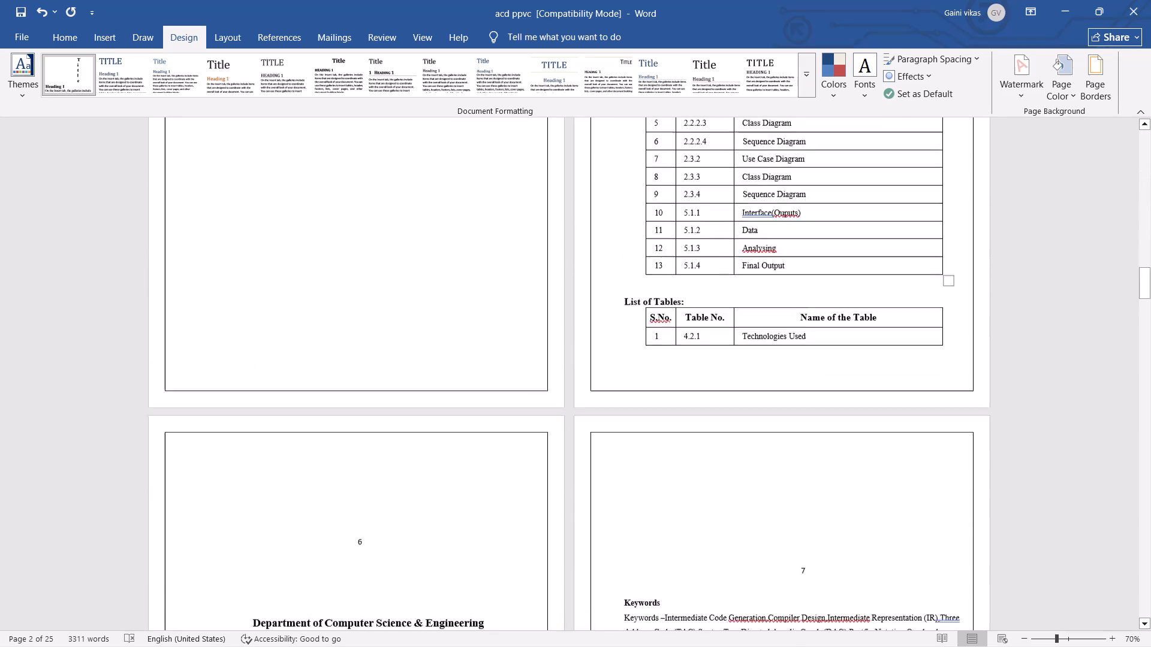
pyautogui.scroll(-20, 707, 457)
pyautogui.scroll(-20, 707, 457)
pyautogui.scroll(-20, 707, 457)
pyautogui.scroll(1, 707, 457)
pyautogui.scroll(-20, 707, 457)
pyautogui.scroll(-10, 707, 457)
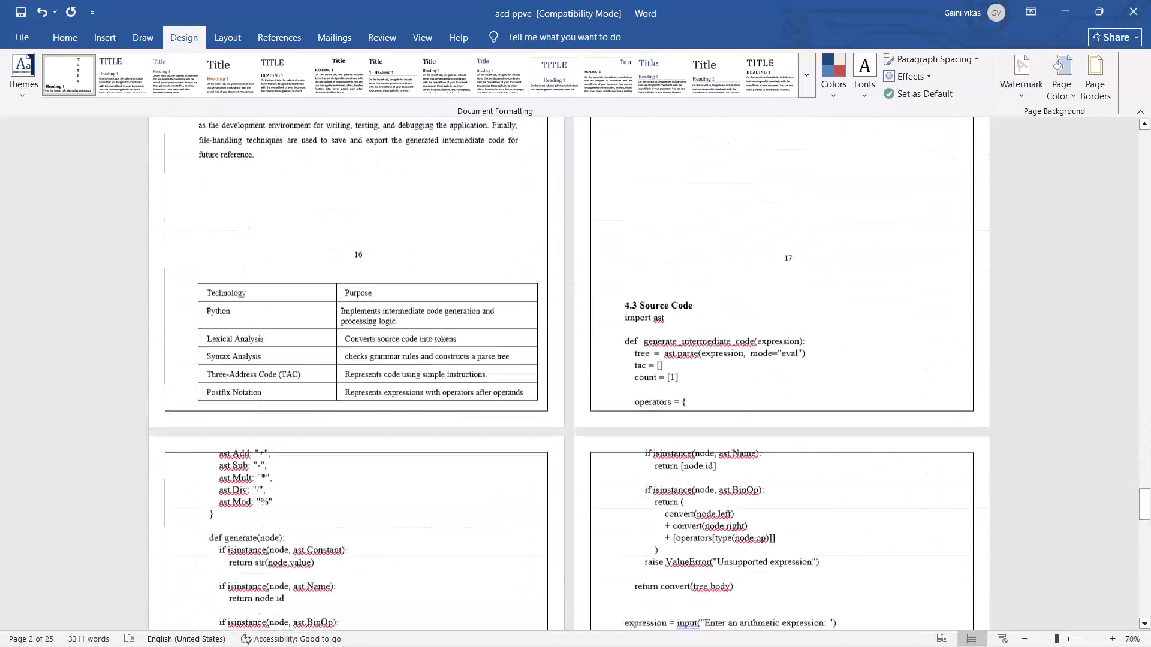
pyautogui.scroll(-20, 707, 457)
pyautogui.scroll(-1, 707, 457)
pyautogui.hscroll(-1, 707, 457)
pyautogui.scroll(-20, 707, 457)
pyautogui.scroll(-20, 707, 457)
pyautogui.scroll(-7, 707, 457)
pyautogui.scroll(1, 707, 457)
pyautogui.scroll(-20, 707, 457)
pyautogui.scroll(-20, 707, 457)
pyautogui.scroll(-16, 707, 457)
pyautogui.scroll(9, 707, 457)
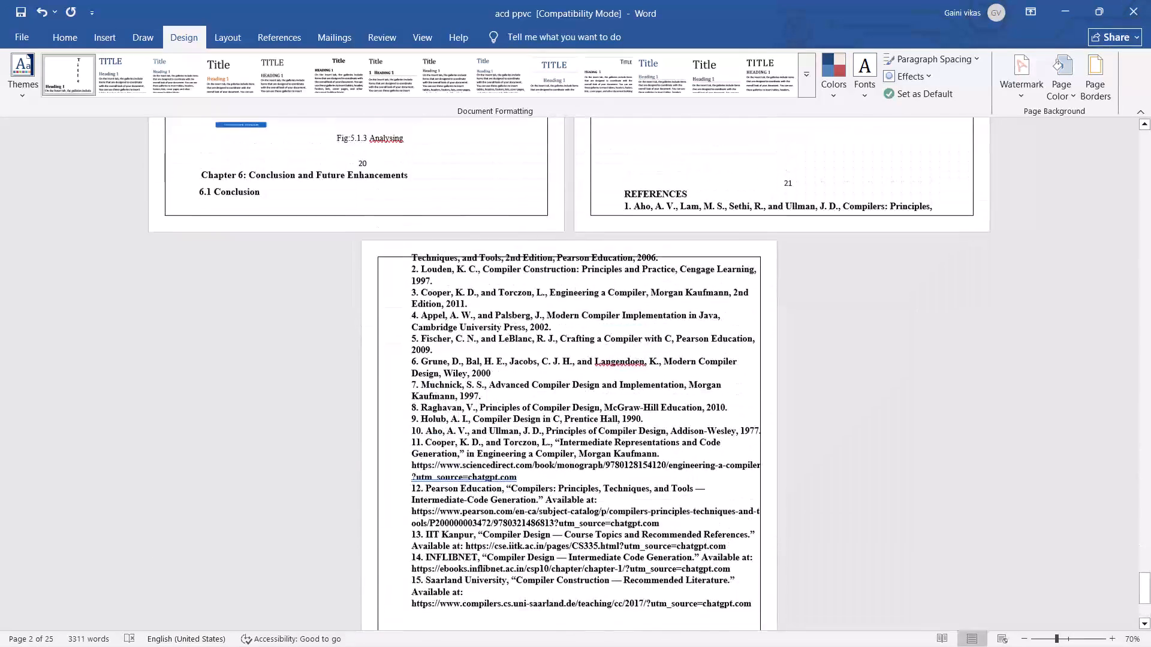
pyautogui.scroll(20, 707, 457)
pyautogui.scroll(15, 707, 457)
pyautogui.scroll(-15, 707, 457)
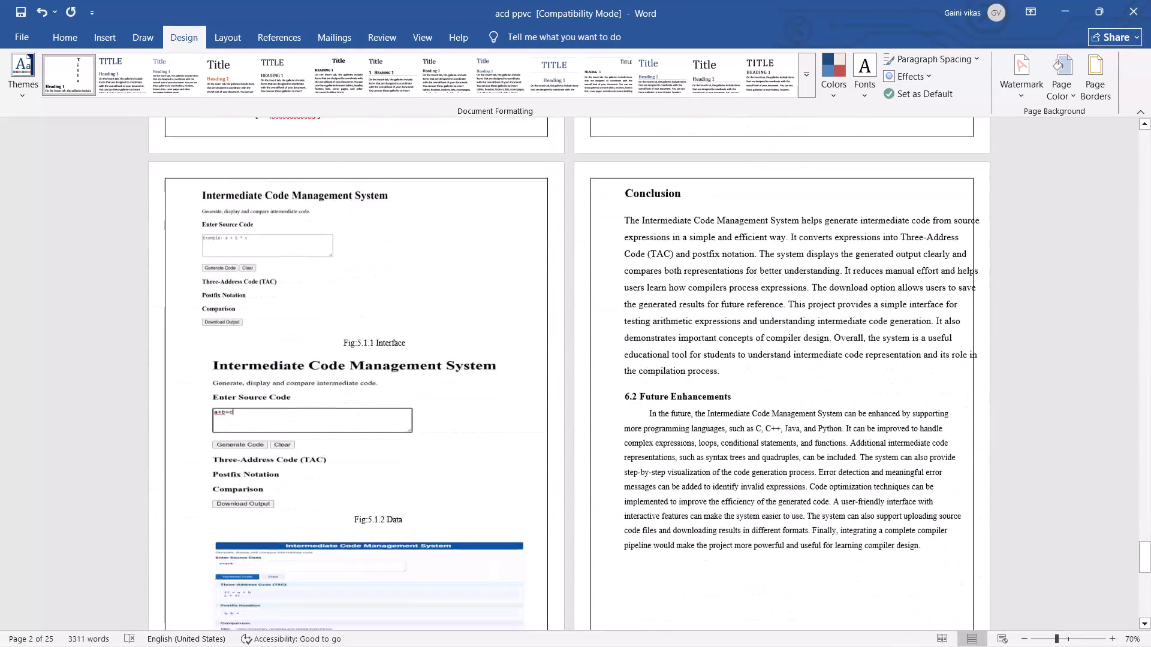
pyautogui.scroll(-18, 707, 457)
pyautogui.scroll(-5, 702, 396)
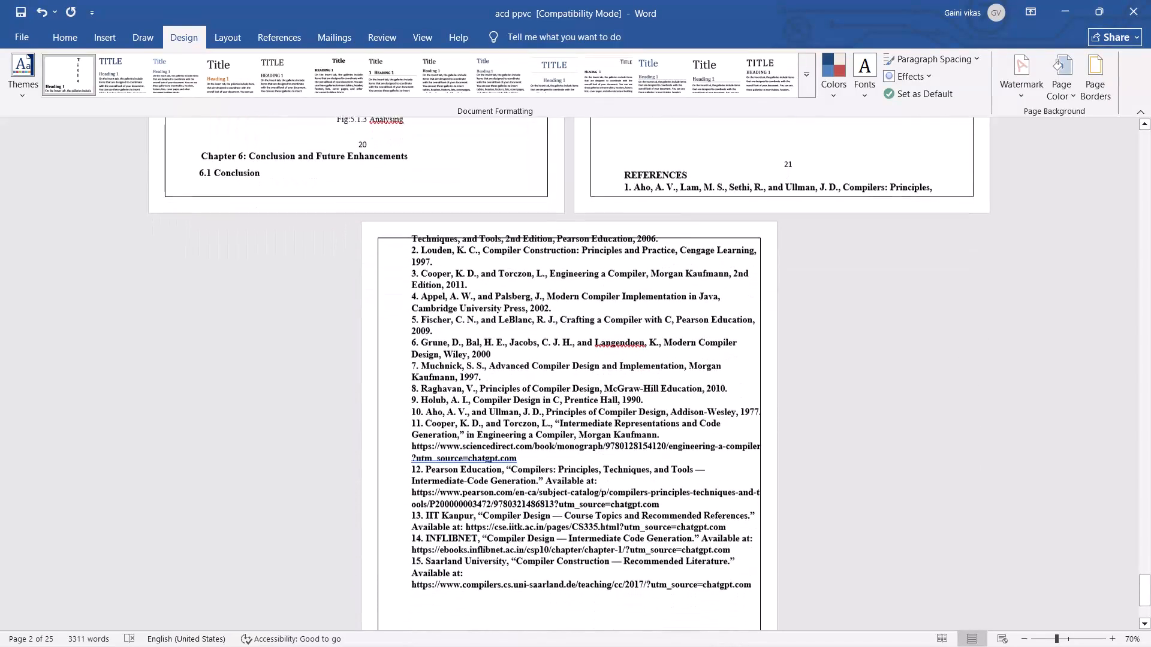
pyautogui.scroll(-3, 702, 396)
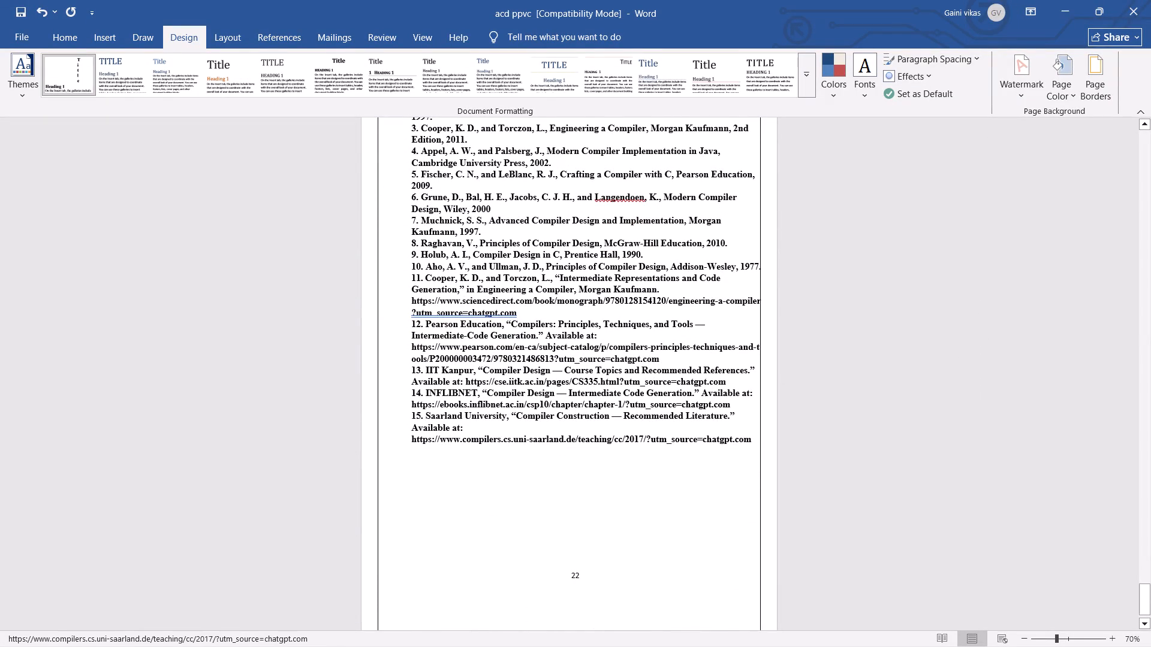
pyautogui.scroll(12, 787, 262)
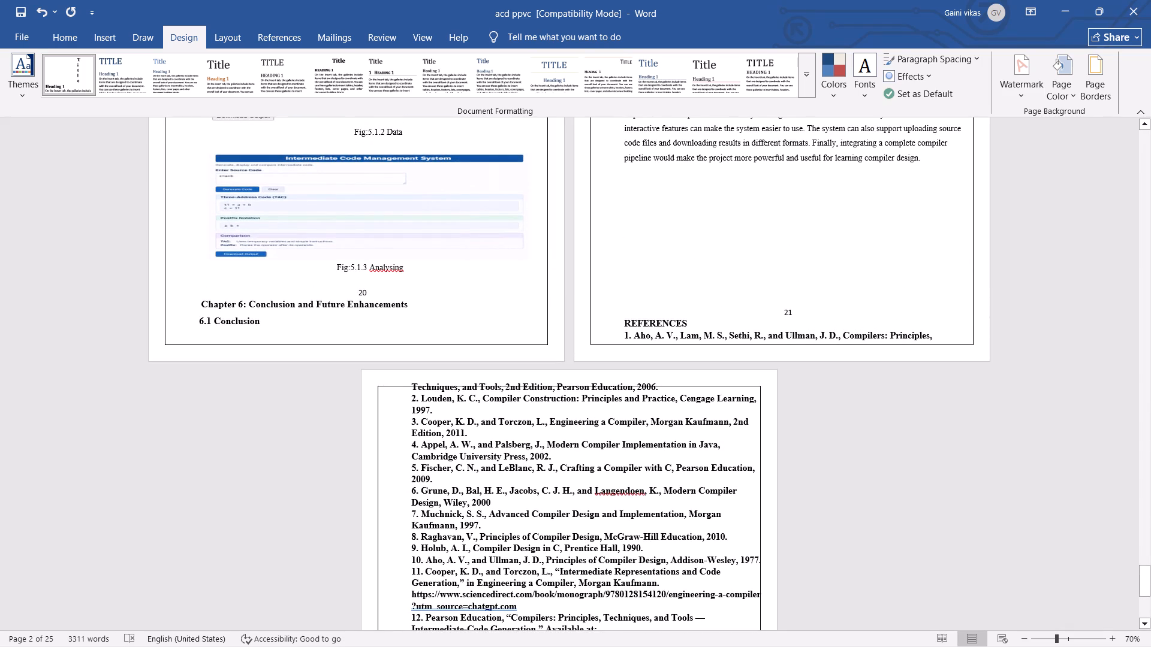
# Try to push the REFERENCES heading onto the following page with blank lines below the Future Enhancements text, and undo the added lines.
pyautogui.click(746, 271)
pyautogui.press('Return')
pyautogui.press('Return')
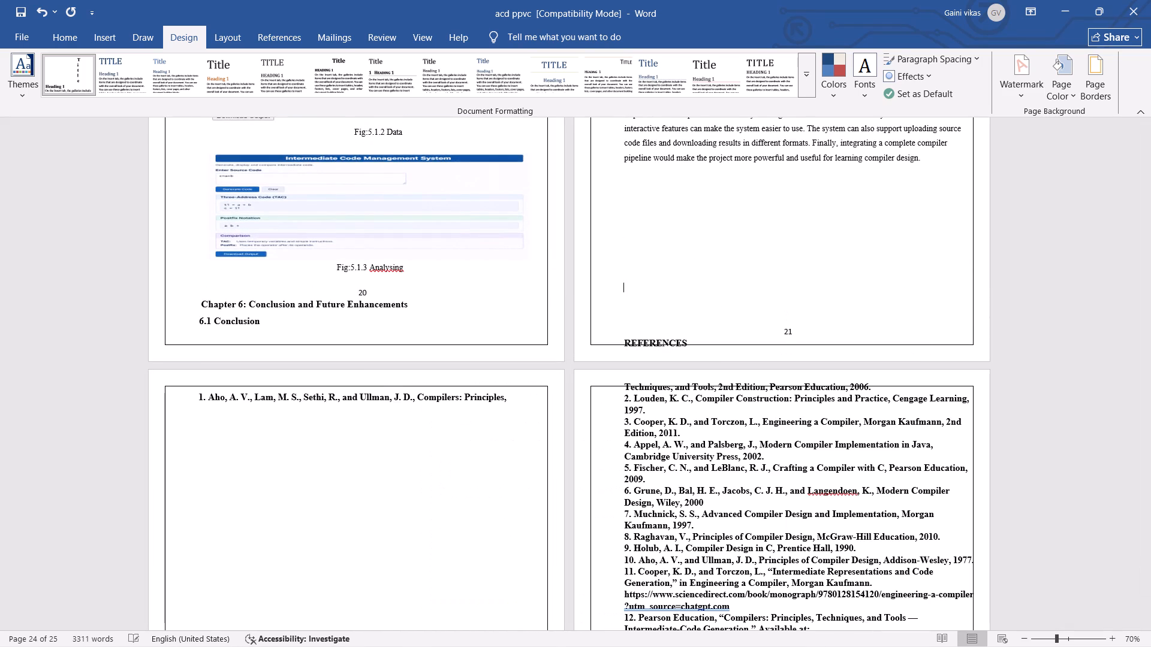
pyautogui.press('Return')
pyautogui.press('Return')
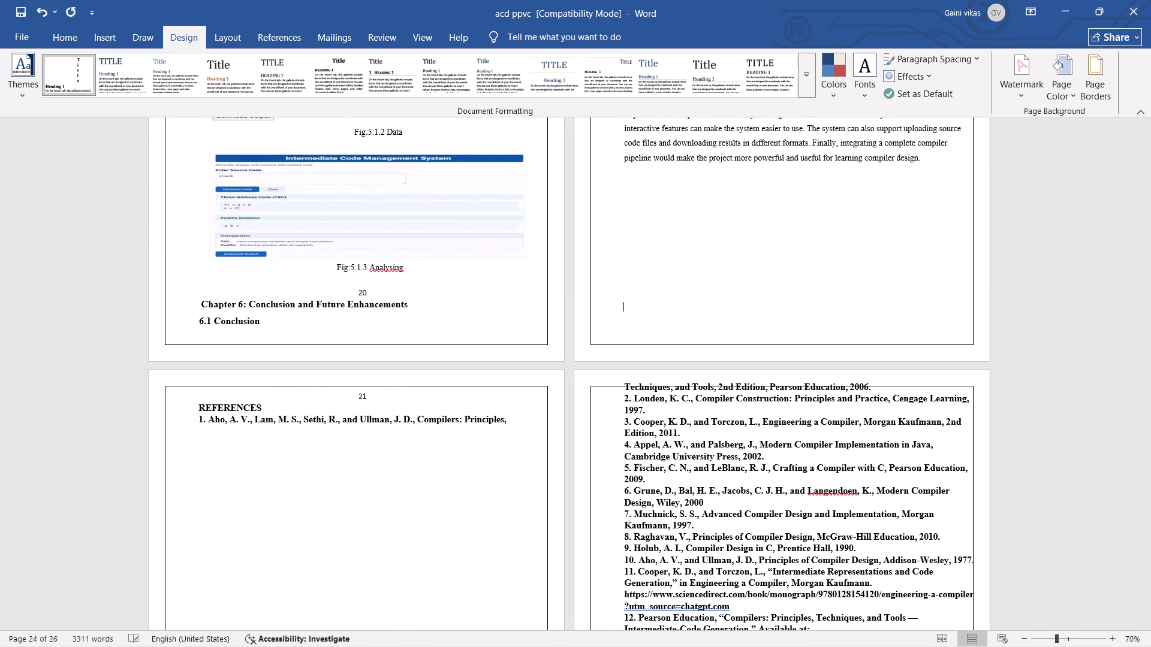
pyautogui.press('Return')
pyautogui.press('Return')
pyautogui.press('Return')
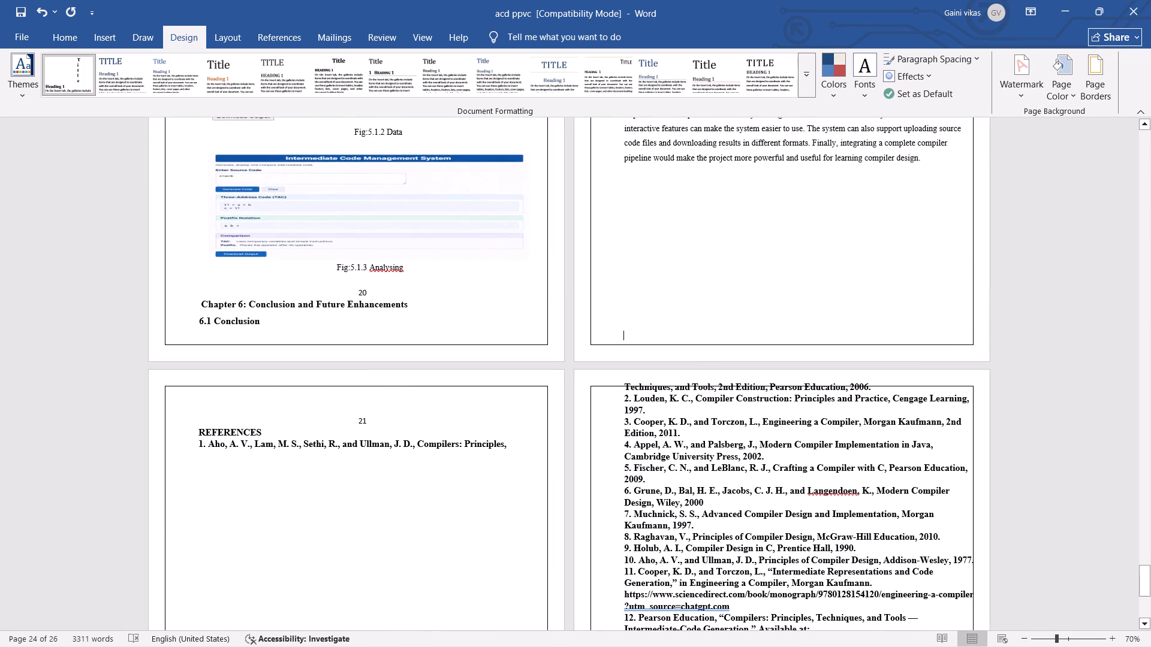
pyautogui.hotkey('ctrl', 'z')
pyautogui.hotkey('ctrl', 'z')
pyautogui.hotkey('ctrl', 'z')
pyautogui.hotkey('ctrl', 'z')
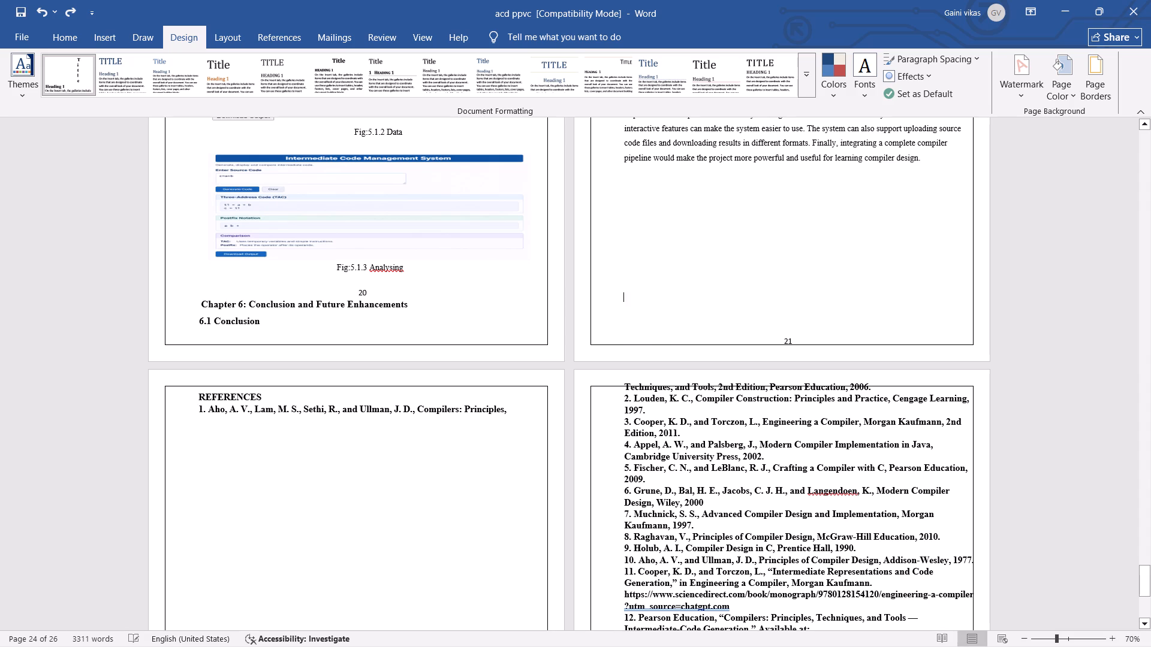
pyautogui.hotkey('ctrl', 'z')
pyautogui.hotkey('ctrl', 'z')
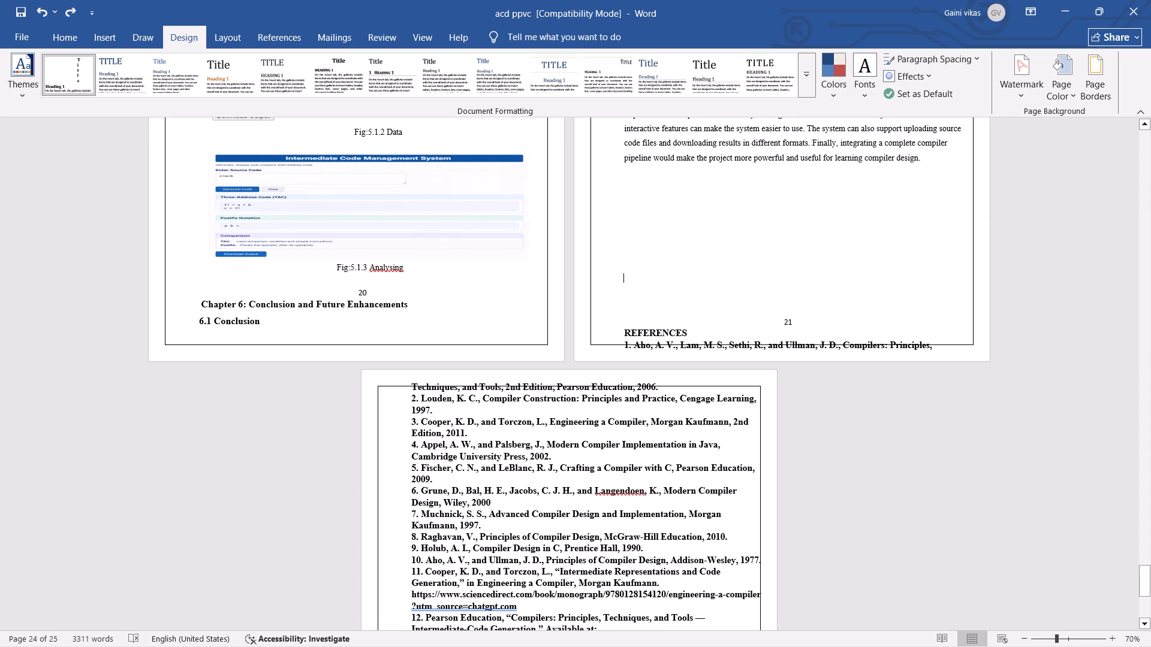
# Insert two line breaks before "Techniques, and Tools" at the top of the final references page.
pyautogui.click(407, 386)
pyautogui.press('Return')
pyautogui.press('Return')
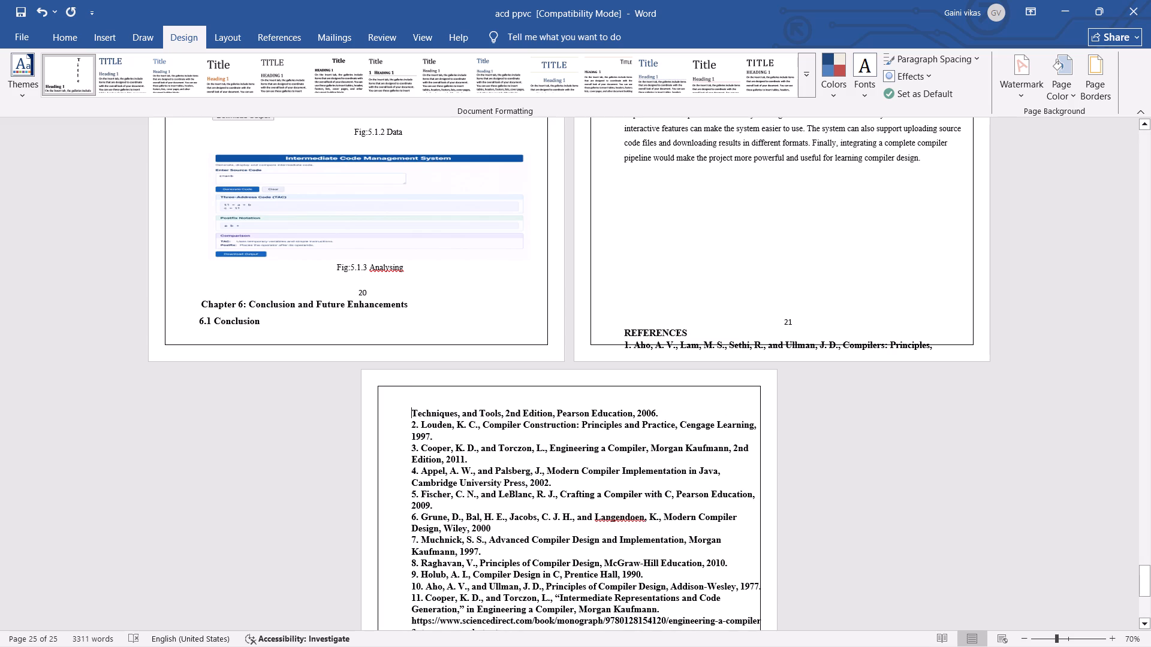
# Copy the REFERENCES heading from below the Future Enhancements text to the blank line at the top of the final page.
pyautogui.moveTo(625, 326); pyautogui.dragTo(680, 333)
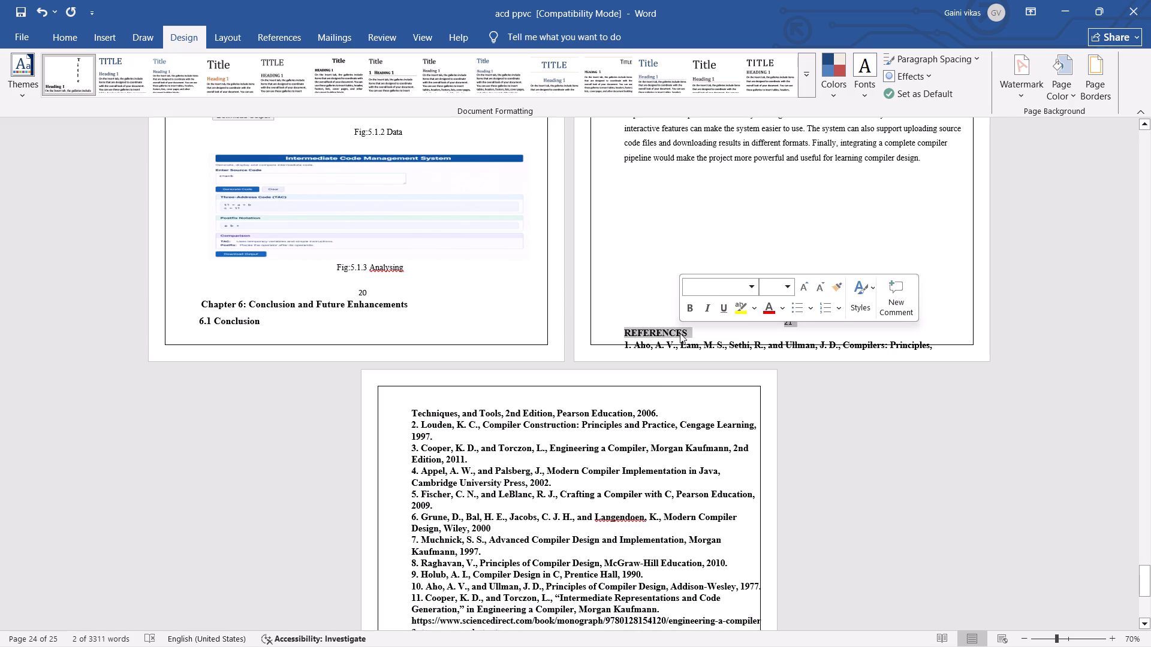
pyautogui.click(680, 333)
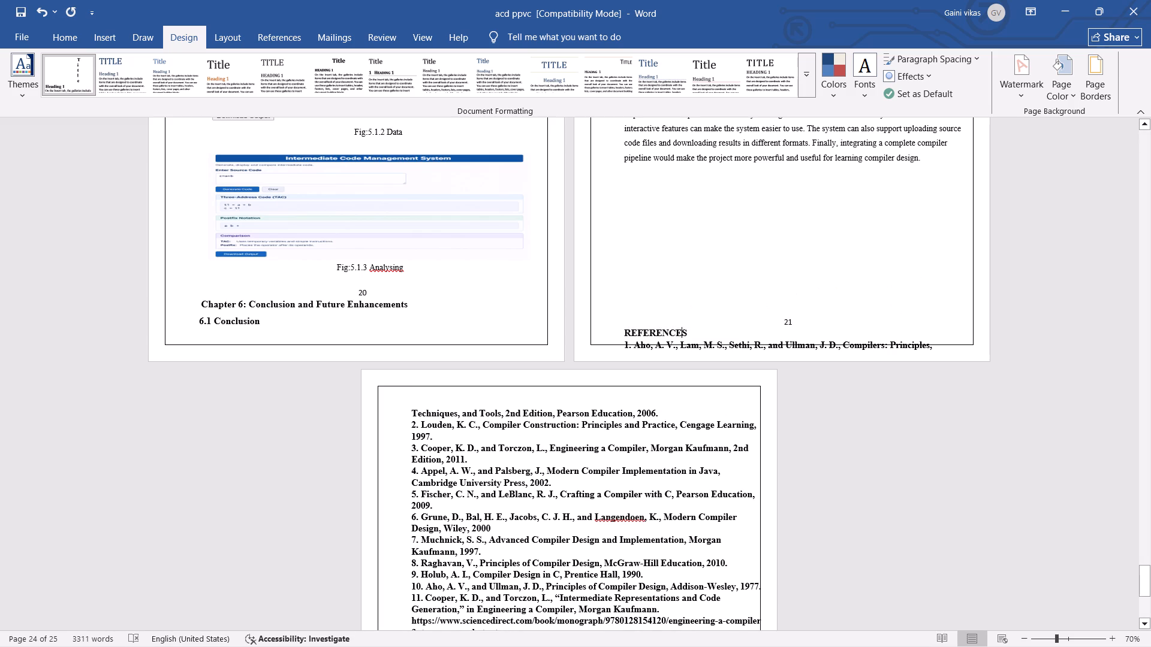
pyautogui.moveTo(690, 335); pyautogui.dragTo(628, 333)
pyautogui.moveTo(628, 333); pyautogui.dragTo(625, 333)
pyautogui.hotkey('ctrl', 'c')
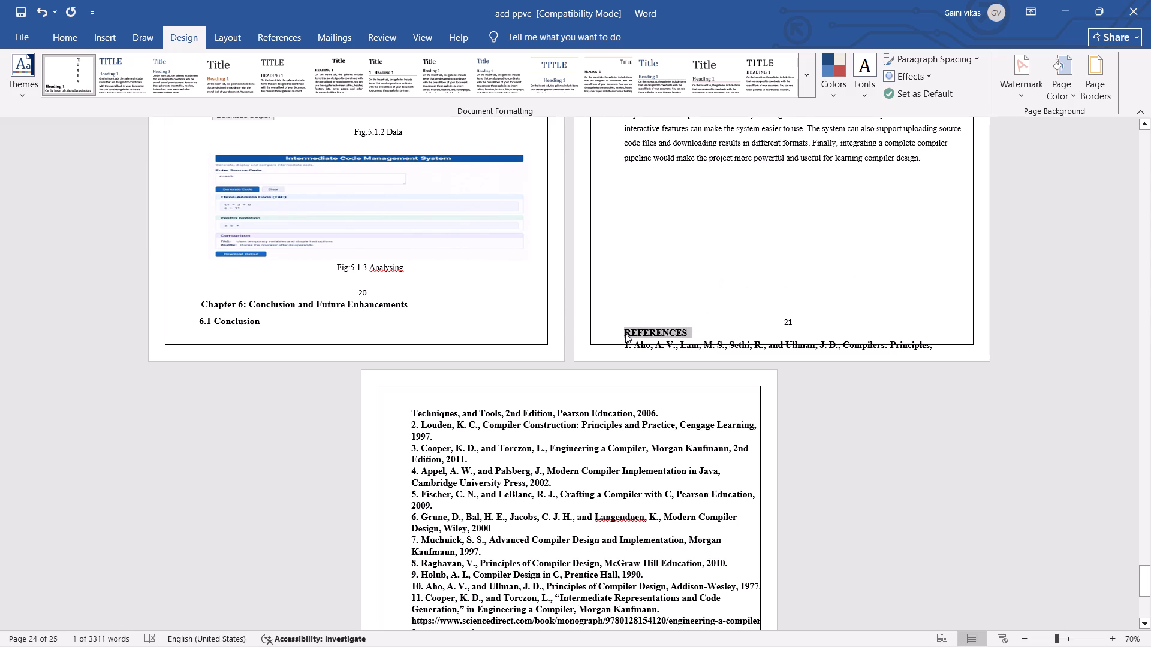
pyautogui.click(410, 401)
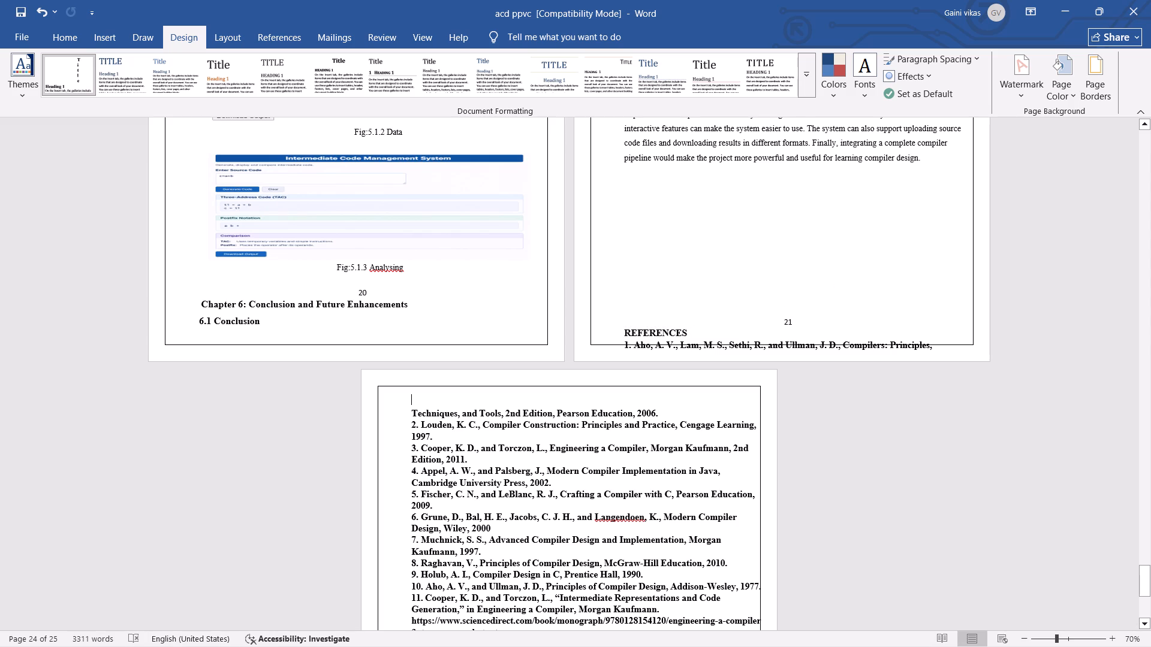
pyautogui.hotkey('ctrl', 'v')
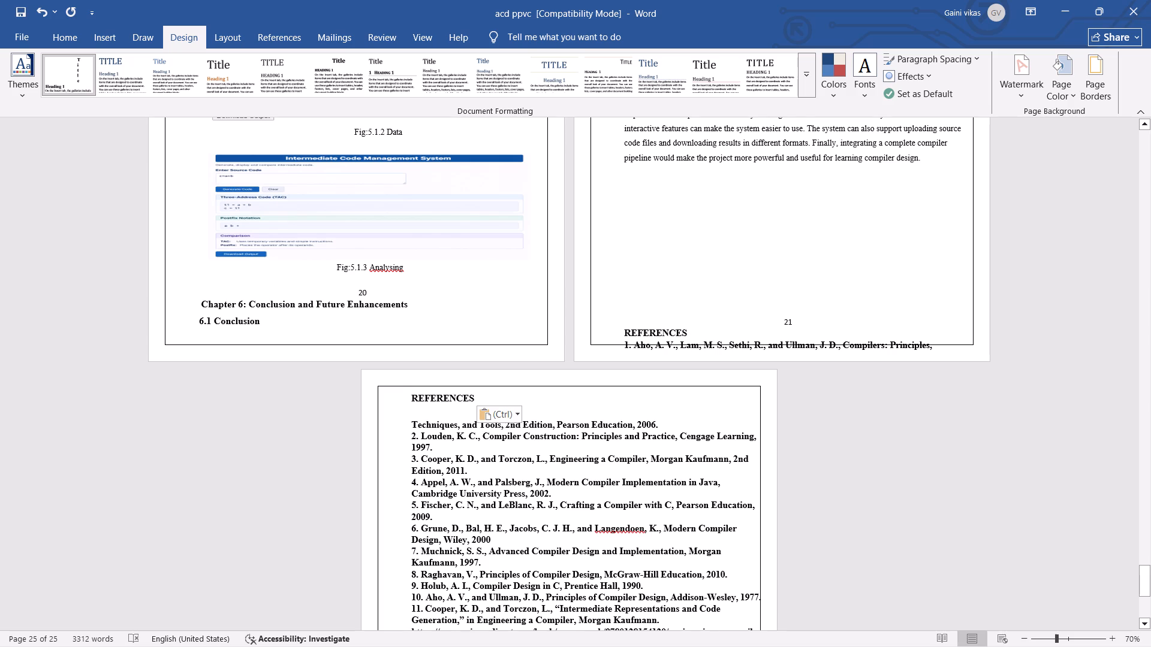
# Copy the first reference line, "Aho, A. V., ... Compilers: Principles,", from page 21 to the blank line under REFERENCES on the final page.
pyautogui.moveTo(624, 344); pyautogui.dragTo(713, 352)
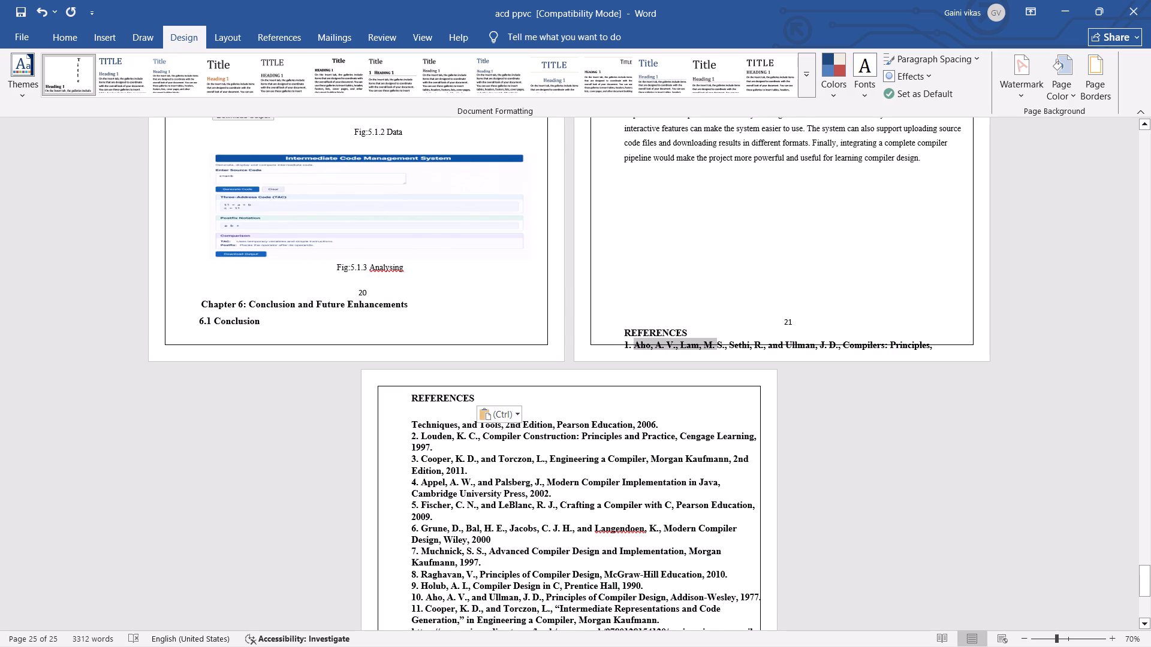
pyautogui.moveTo(713, 352); pyautogui.dragTo(713, 352)
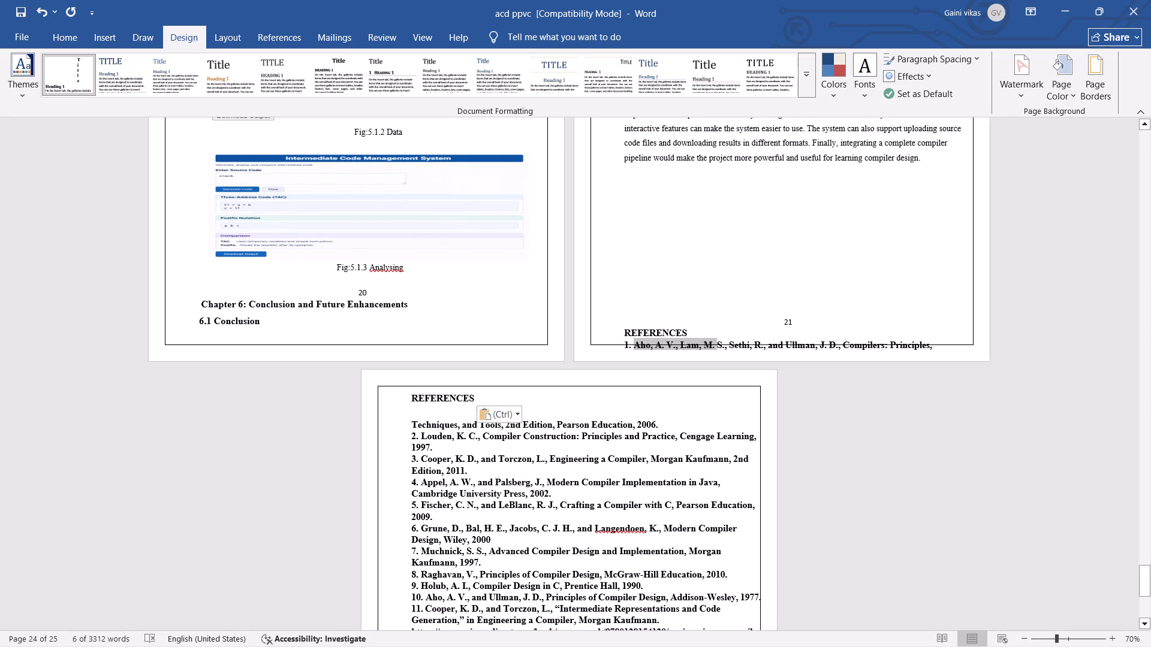
pyautogui.hotkey('shift', 'Right')
pyautogui.hotkey('shift', 'Right')
pyautogui.hotkey('shift', 'Right')
pyautogui.hotkey('shift', 'Right')
pyautogui.hotkey('shift', 'Right')
pyautogui.hotkey('shift', 'Right')
pyautogui.hotkey('shift', 'Right')
pyautogui.hotkey('shift', 'Right')
pyautogui.hotkey('shift', 'Right')
pyautogui.hotkey('shift', 'Right')
pyautogui.hotkey('shift', 'Right')
pyautogui.hotkey('shift', 'Right')
pyautogui.hotkey('shift', 'Right')
pyautogui.hotkey('shift', 'Right')
pyautogui.hotkey('shift', 'Right')
pyautogui.hotkey('shift', 'Right')
pyautogui.hotkey('shift', 'Right')
pyautogui.hotkey('shift', 'Right')
pyautogui.hotkey('shift', 'Right')
pyautogui.hotkey('shift', 'Right')
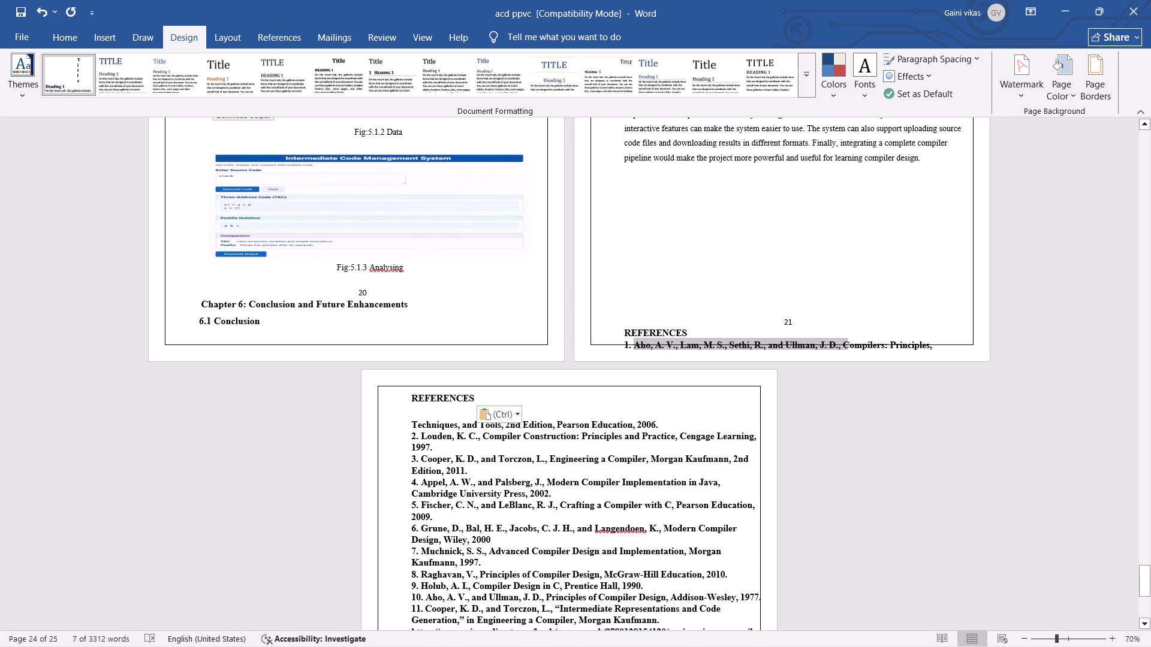
pyautogui.hotkey('shift', 'Right')
pyautogui.hotkey('shift', 'Right')
pyautogui.hotkey('shift', 'Right')
pyautogui.hotkey('shift', 'Right')
pyautogui.hotkey('shift', 'Right')
pyautogui.hotkey('shift', 'Right')
pyautogui.hotkey('shift', 'Right')
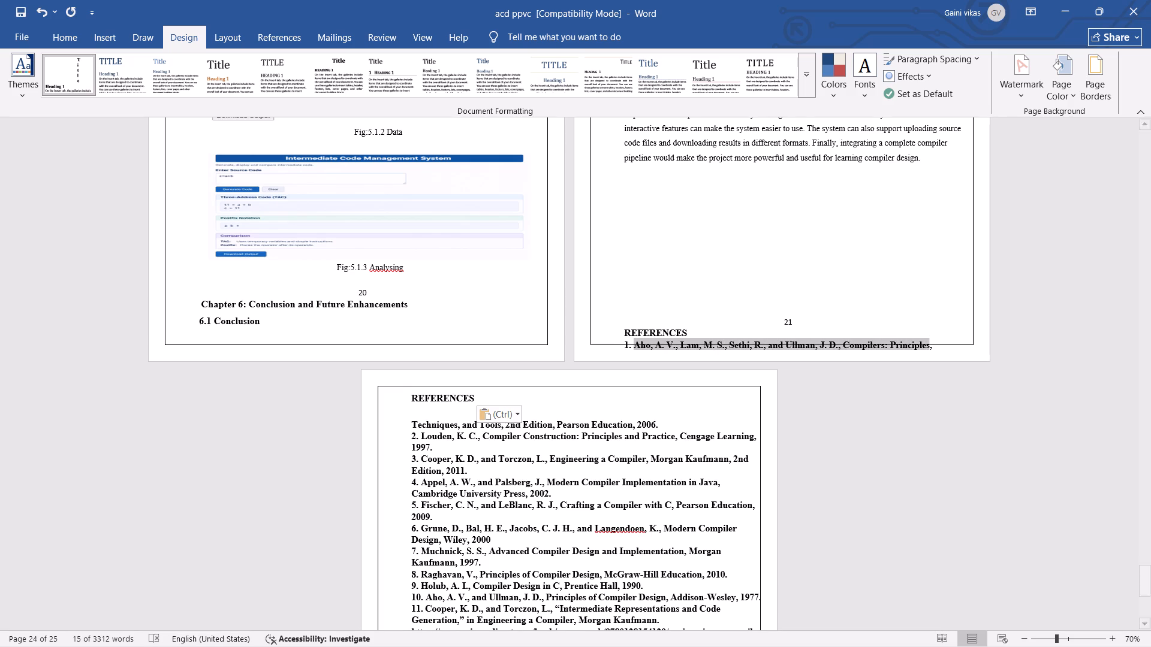
pyautogui.hotkey('shift', 'Right')
pyautogui.hotkey('ctrl', 'c')
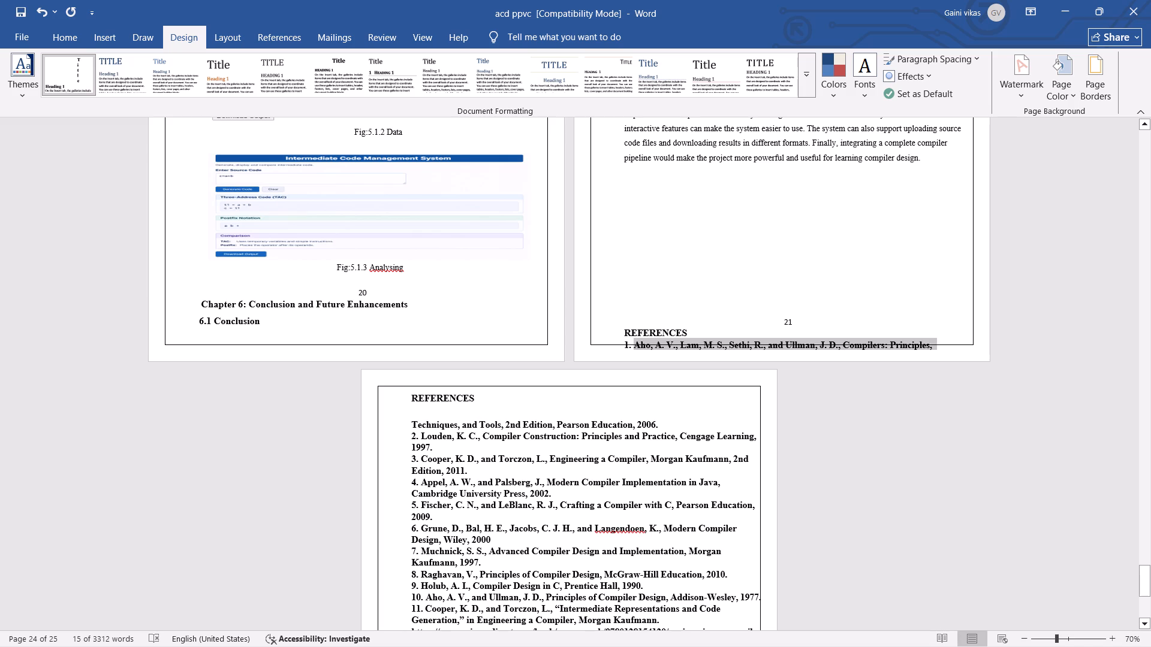
pyautogui.click(437, 405)
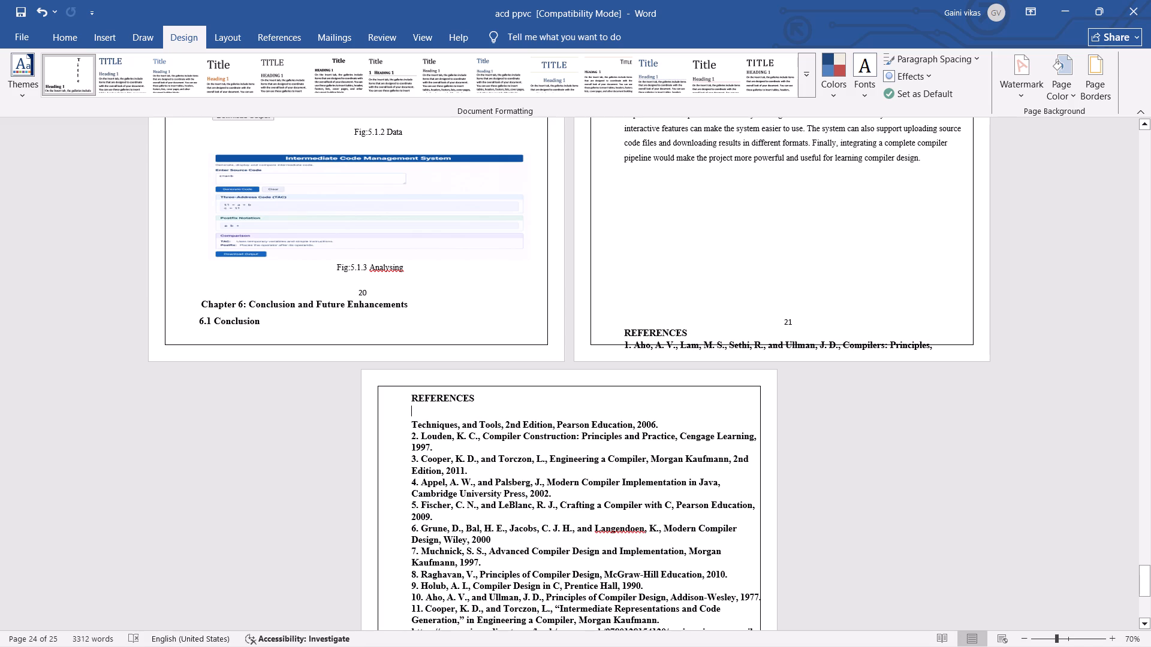
pyautogui.hotkey('ctrl', 'v')
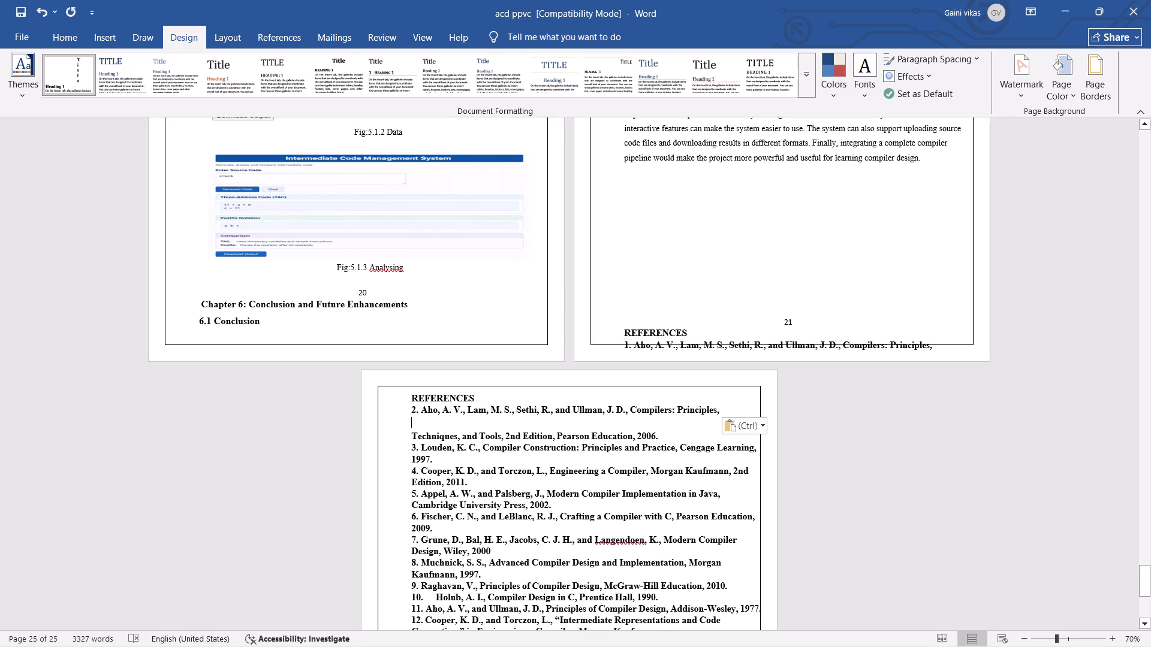
# Remove the list number from the original Aho reference line at the bottom of page 21.
pyautogui.click(414, 415)
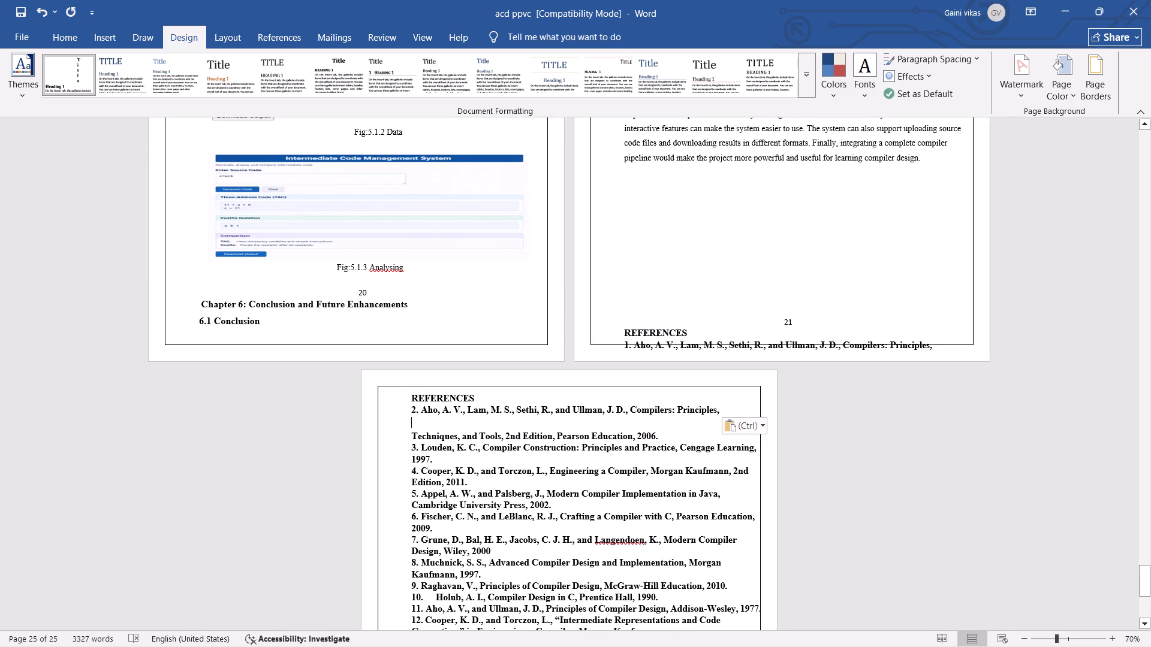
pyautogui.click(417, 410)
pyautogui.click(417, 410)
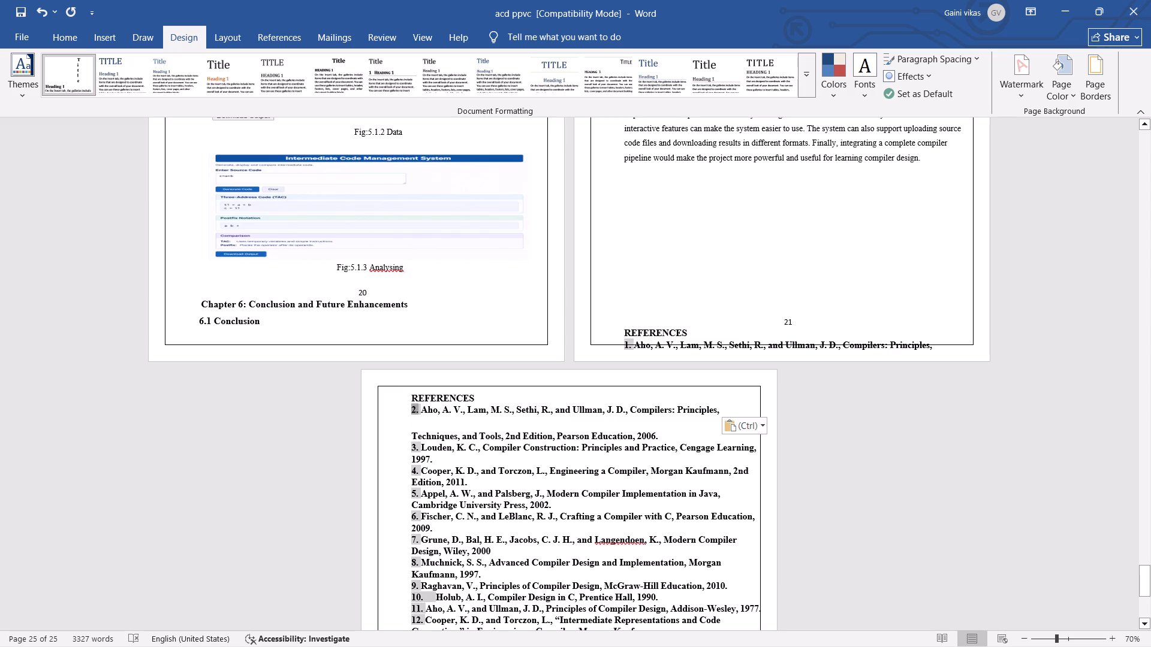
pyautogui.click(414, 410)
pyautogui.click(631, 342)
pyautogui.press('BackSpace')
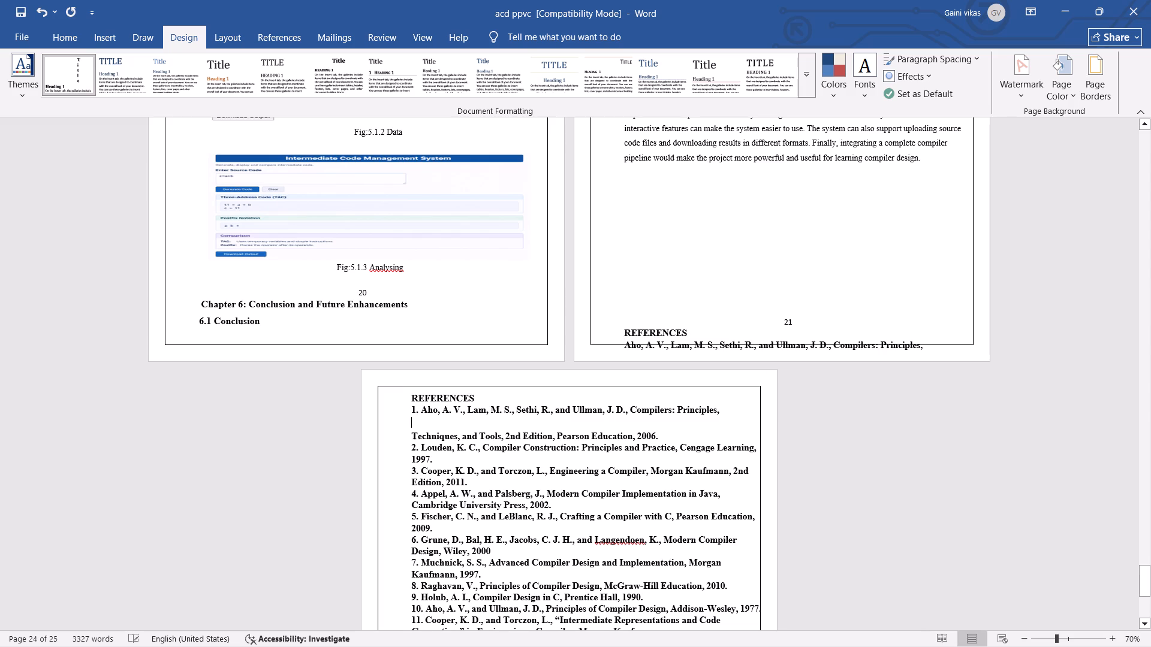
# Remove the blank line between the pasted first reference line and "Techniques, and Tools" on the final page.
pyautogui.click(511, 425)
pyautogui.press('BackSpace')
pyautogui.press('BackSpace')
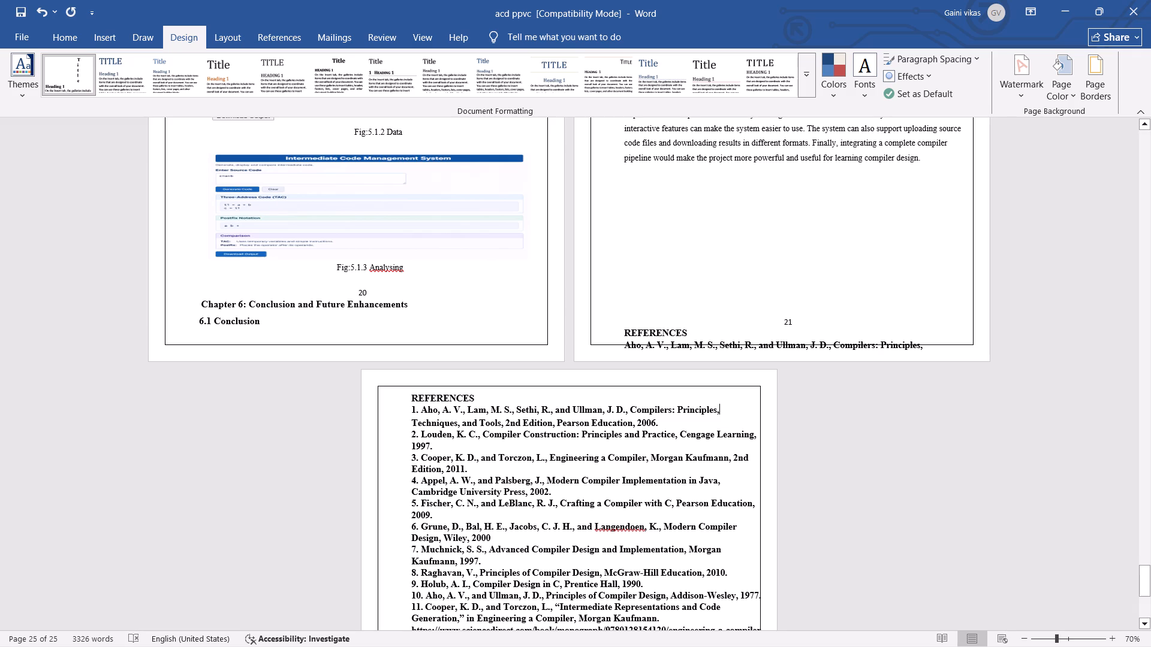
# Delete the original REFERENCES heading and the Aho reference line from the bottom of page 21.
pyautogui.moveTo(626, 329); pyautogui.dragTo(781, 353)
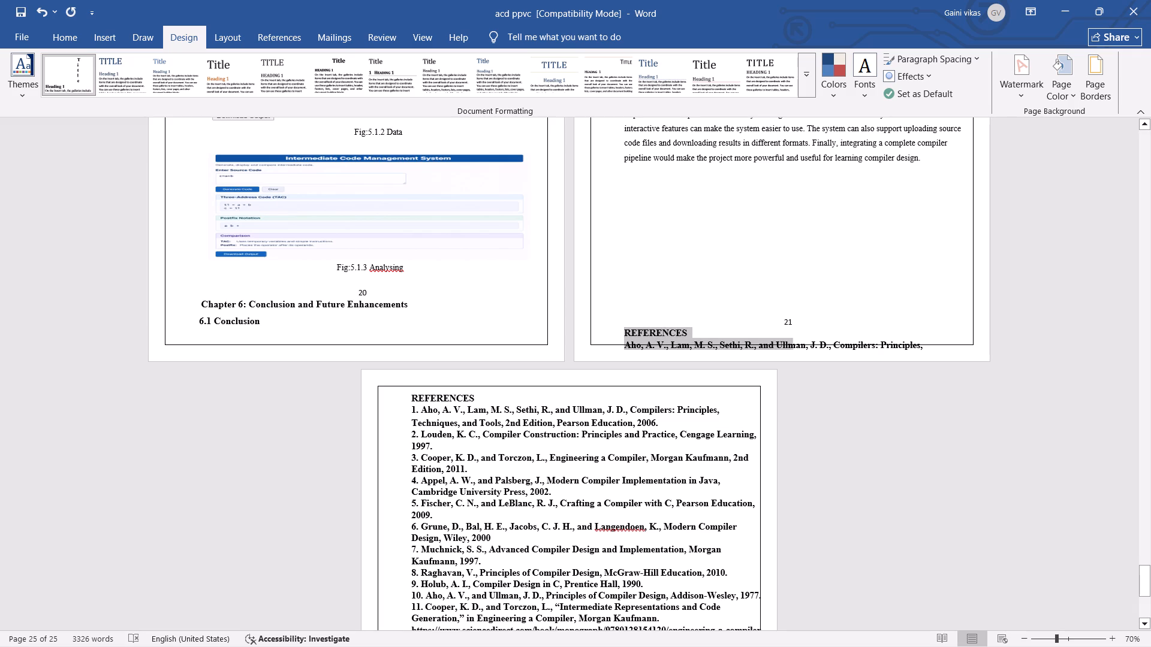
pyautogui.moveTo(781, 353); pyautogui.dragTo(789, 348)
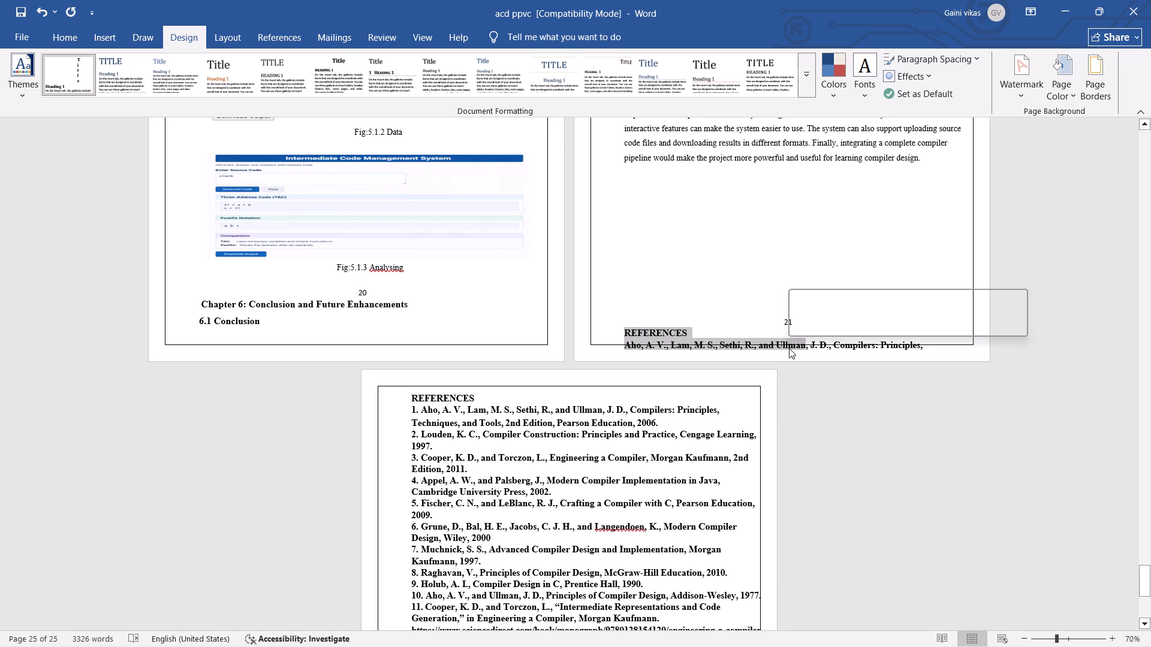
pyautogui.press('BackSpace')
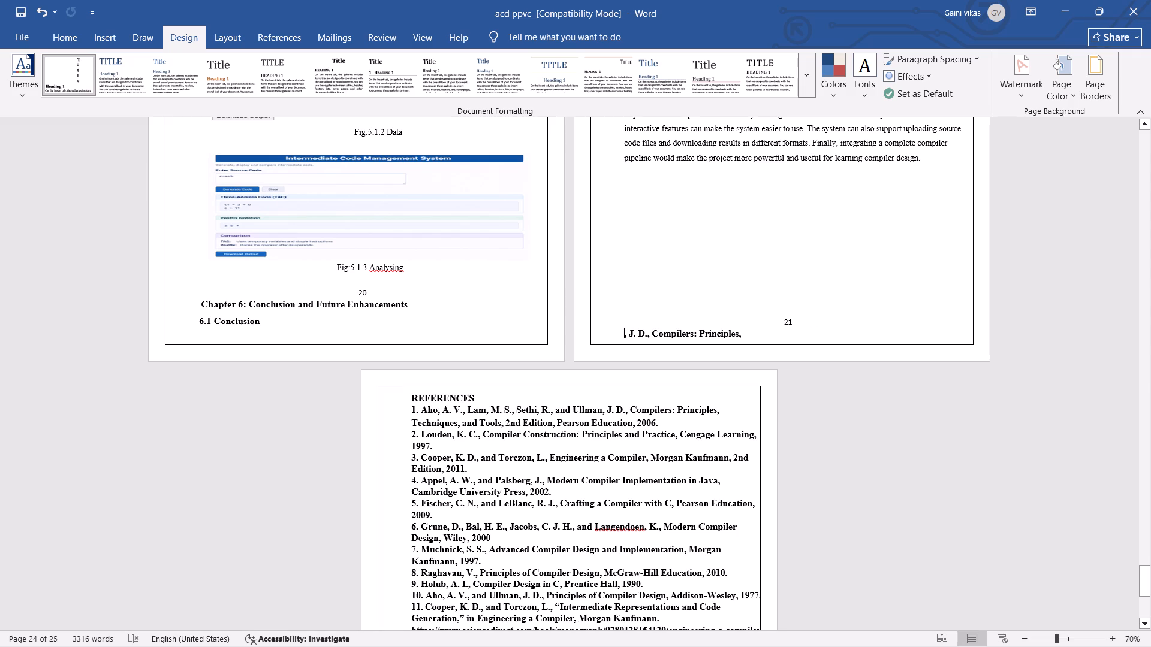
pyautogui.moveTo(755, 333); pyautogui.dragTo(623, 335)
pyautogui.press('BackSpace')
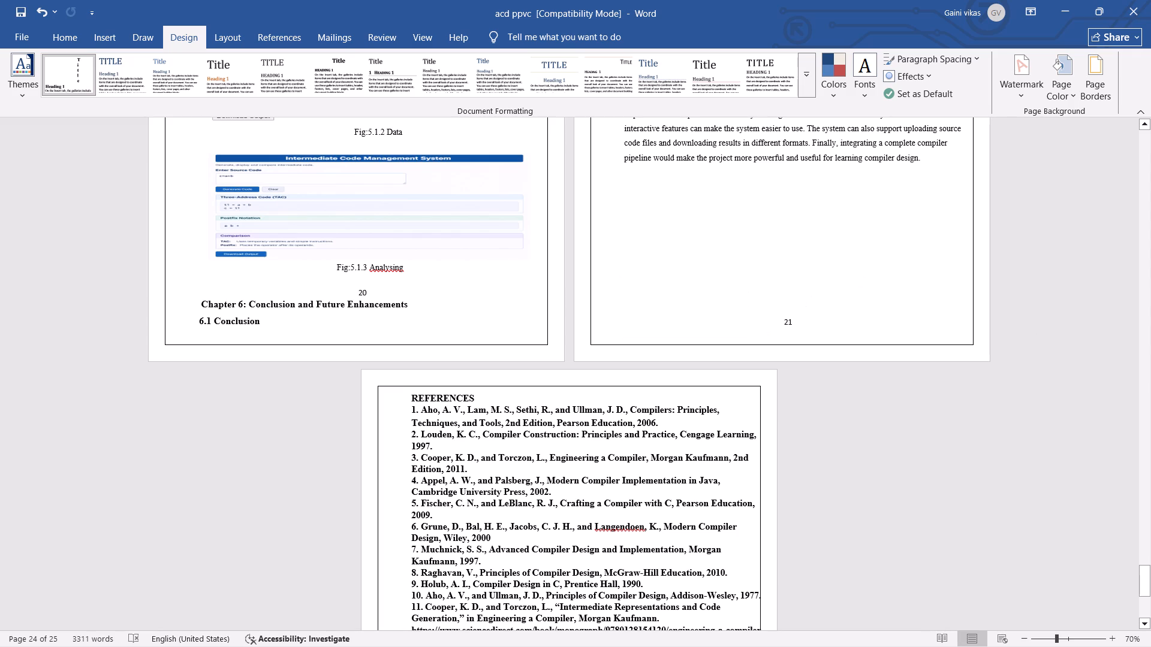
# Insert two blank lines above the REFERENCES heading on the final page.
pyautogui.click(408, 395)
pyautogui.press('Return')
pyautogui.press('Return')
pyautogui.scroll(-13, 408, 395)
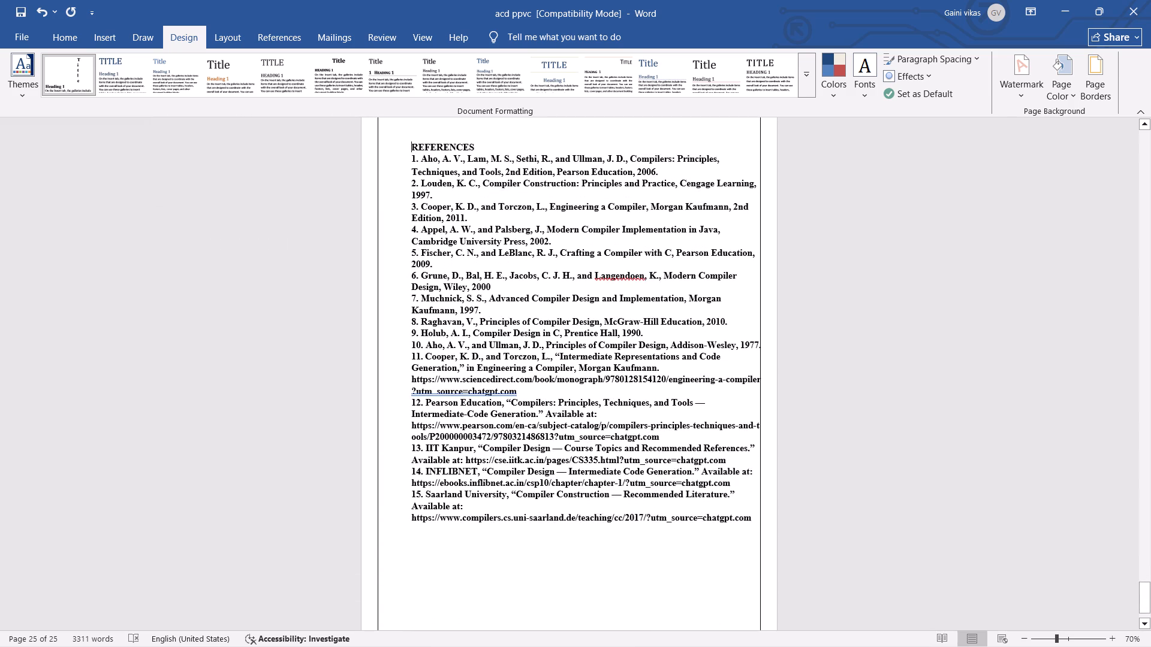
pyautogui.scroll(-1, 408, 395)
# Delete the line "intermediate code for further use." that overlaps the top border above 3.3.2 Non-Functional Requirements.
pyautogui.scroll(20, 408, 395)
pyautogui.scroll(20, 408, 395)
pyautogui.scroll(20, 408, 395)
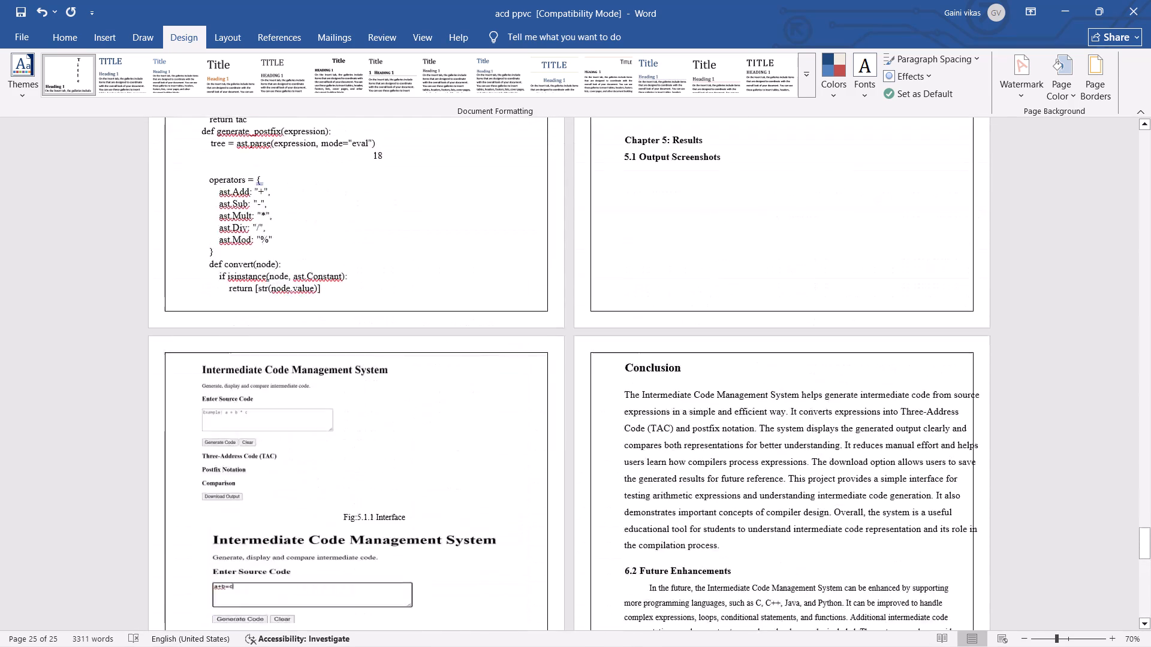
pyautogui.scroll(20, 408, 395)
pyautogui.scroll(20, 408, 395)
pyautogui.scroll(20, 408, 395)
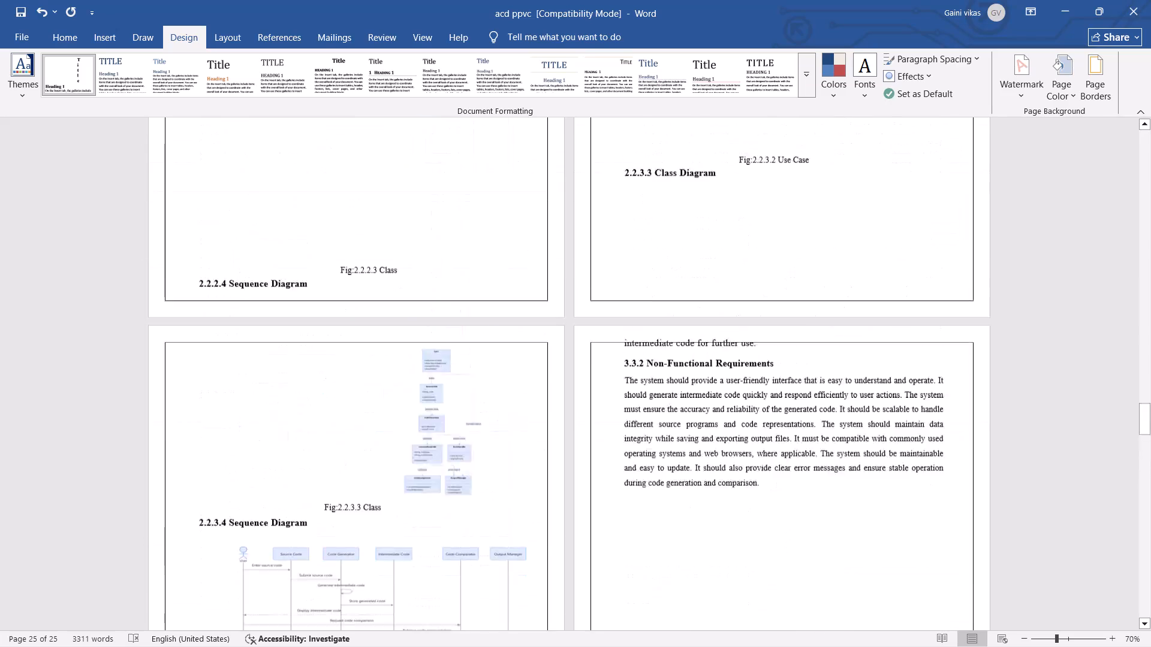
pyautogui.scroll(13, 408, 395)
pyautogui.scroll(-1, 408, 395)
pyautogui.scroll(-20, 408, 395)
pyautogui.scroll(-20, 408, 395)
pyautogui.scroll(-1, 408, 395)
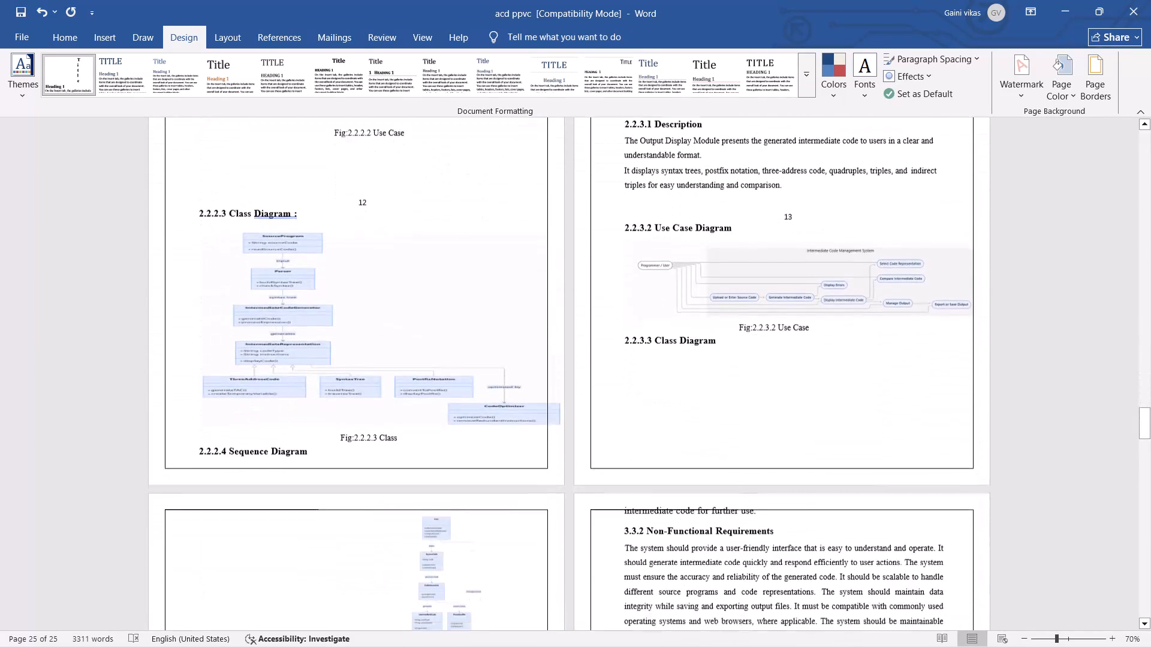
pyautogui.scroll(-7, 408, 395)
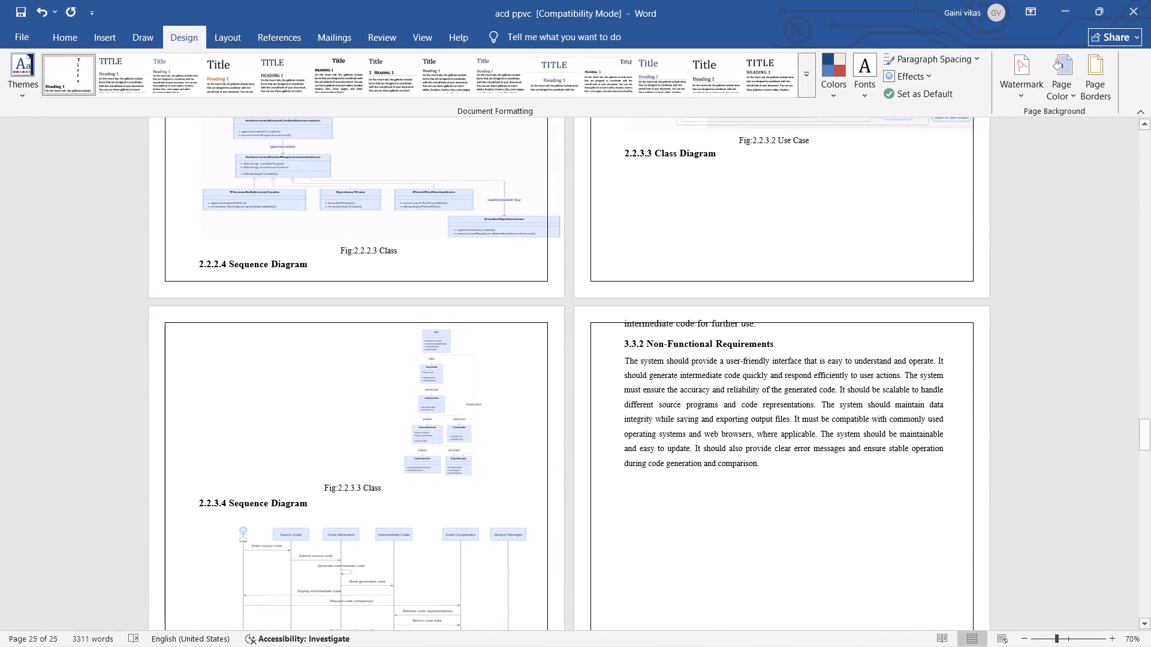
pyautogui.click(619, 150)
pyautogui.moveTo(625, 152); pyautogui.dragTo(580, 176)
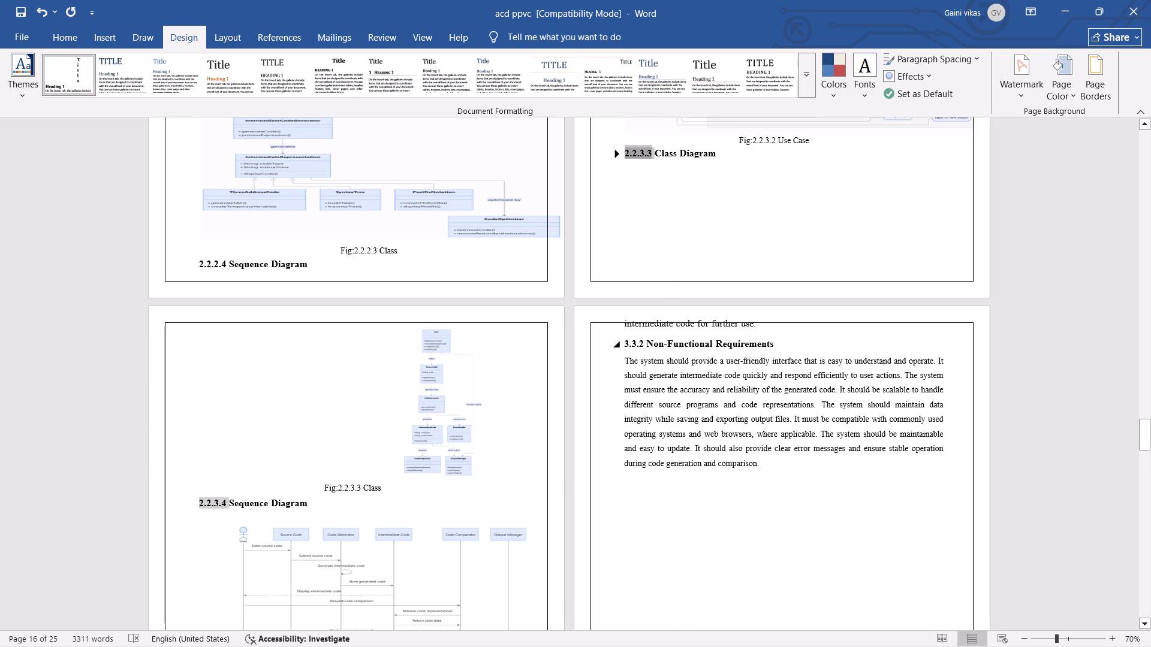
pyautogui.moveTo(755, 323); pyautogui.dragTo(632, 320)
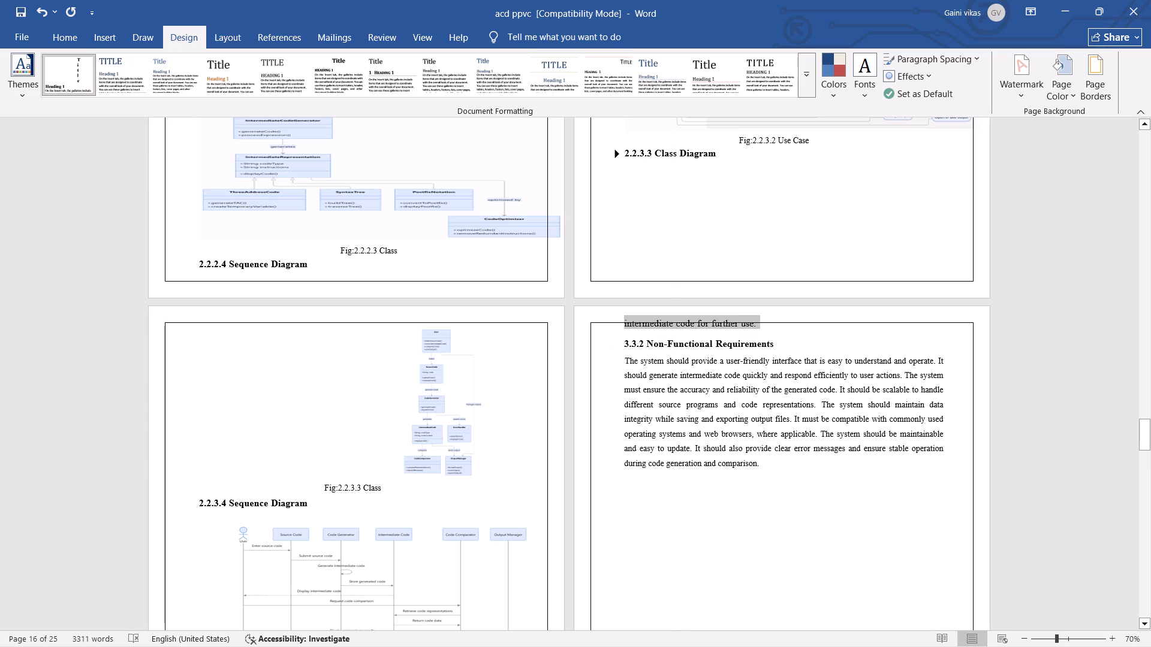
pyautogui.moveTo(632, 320); pyautogui.dragTo(626, 317)
pyautogui.press('BackSpace')
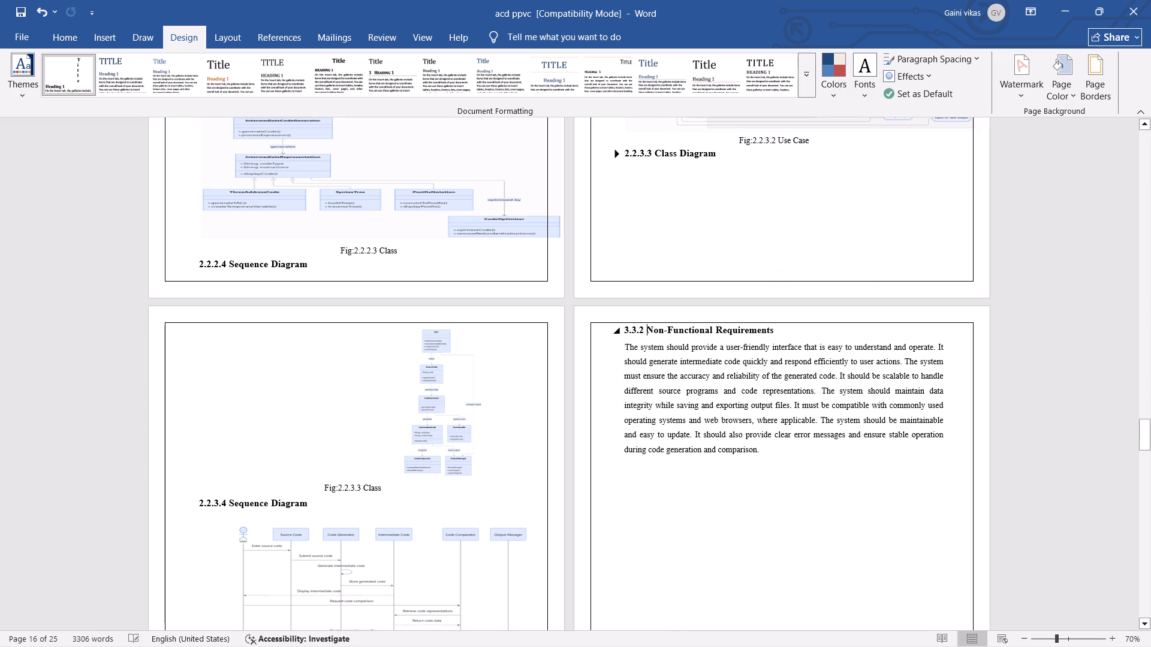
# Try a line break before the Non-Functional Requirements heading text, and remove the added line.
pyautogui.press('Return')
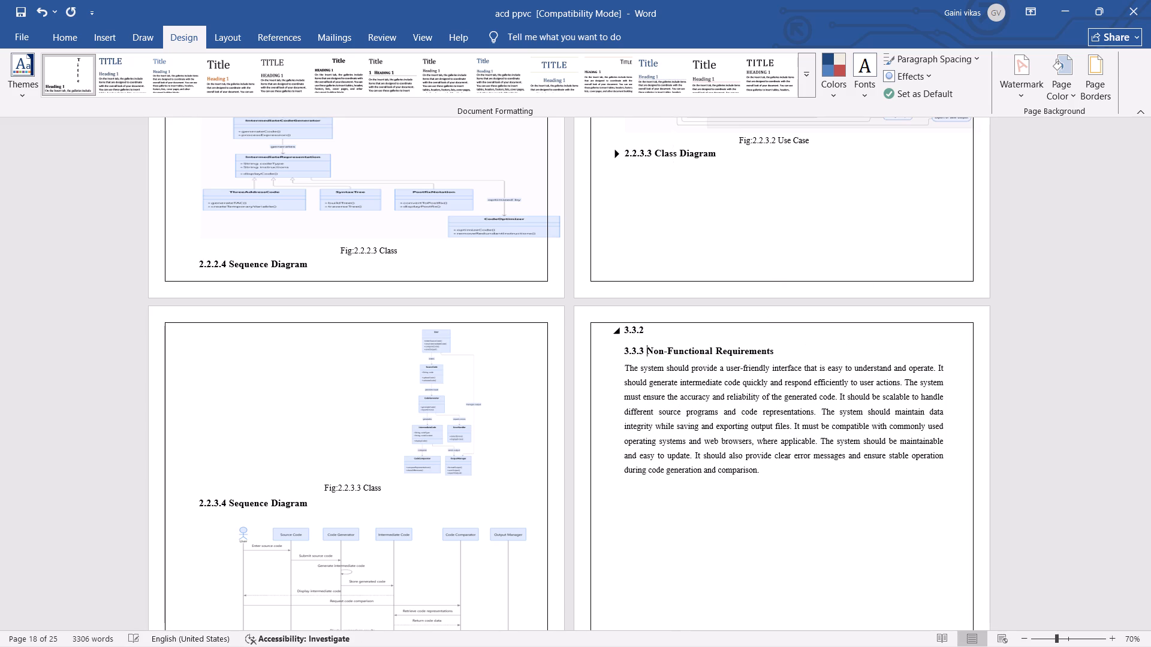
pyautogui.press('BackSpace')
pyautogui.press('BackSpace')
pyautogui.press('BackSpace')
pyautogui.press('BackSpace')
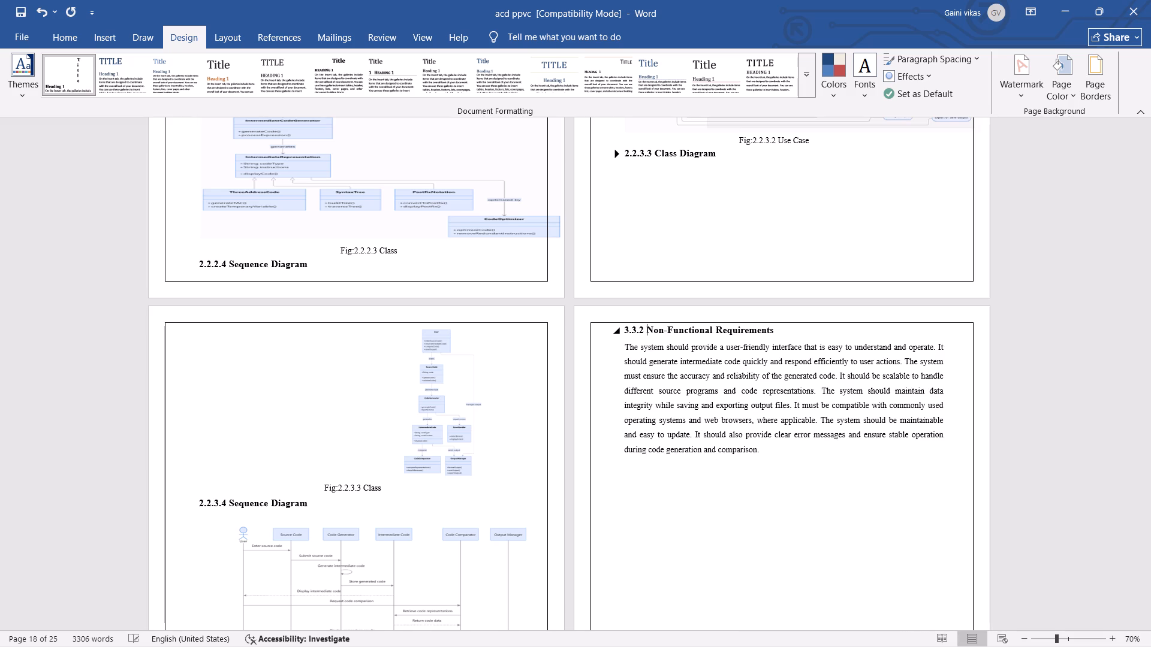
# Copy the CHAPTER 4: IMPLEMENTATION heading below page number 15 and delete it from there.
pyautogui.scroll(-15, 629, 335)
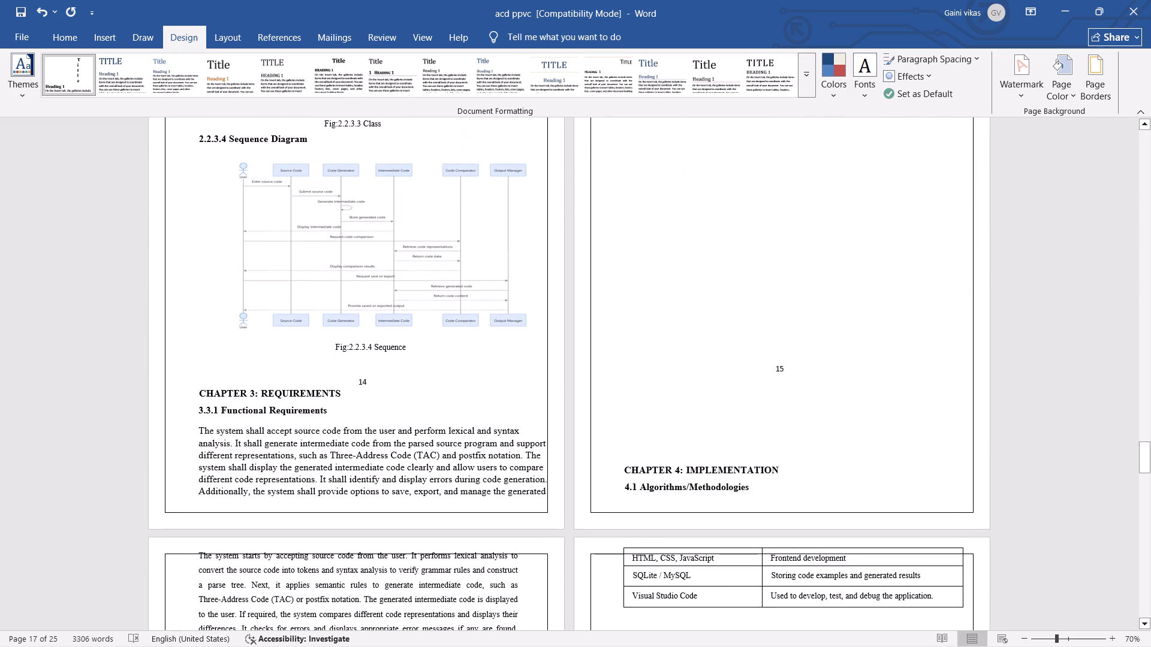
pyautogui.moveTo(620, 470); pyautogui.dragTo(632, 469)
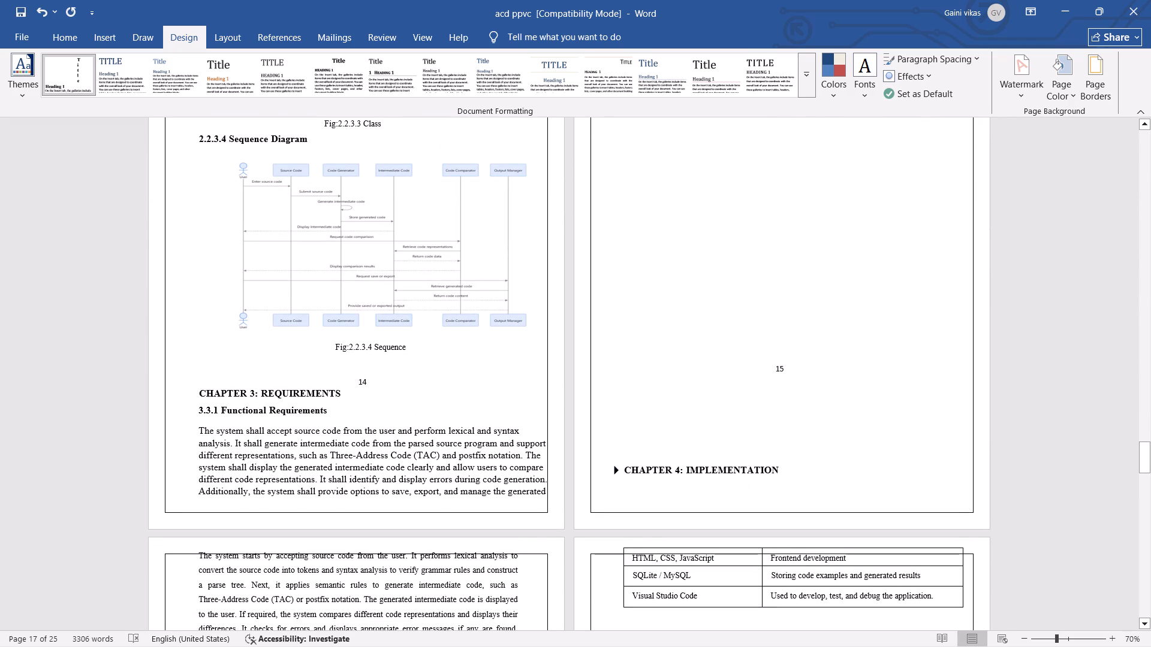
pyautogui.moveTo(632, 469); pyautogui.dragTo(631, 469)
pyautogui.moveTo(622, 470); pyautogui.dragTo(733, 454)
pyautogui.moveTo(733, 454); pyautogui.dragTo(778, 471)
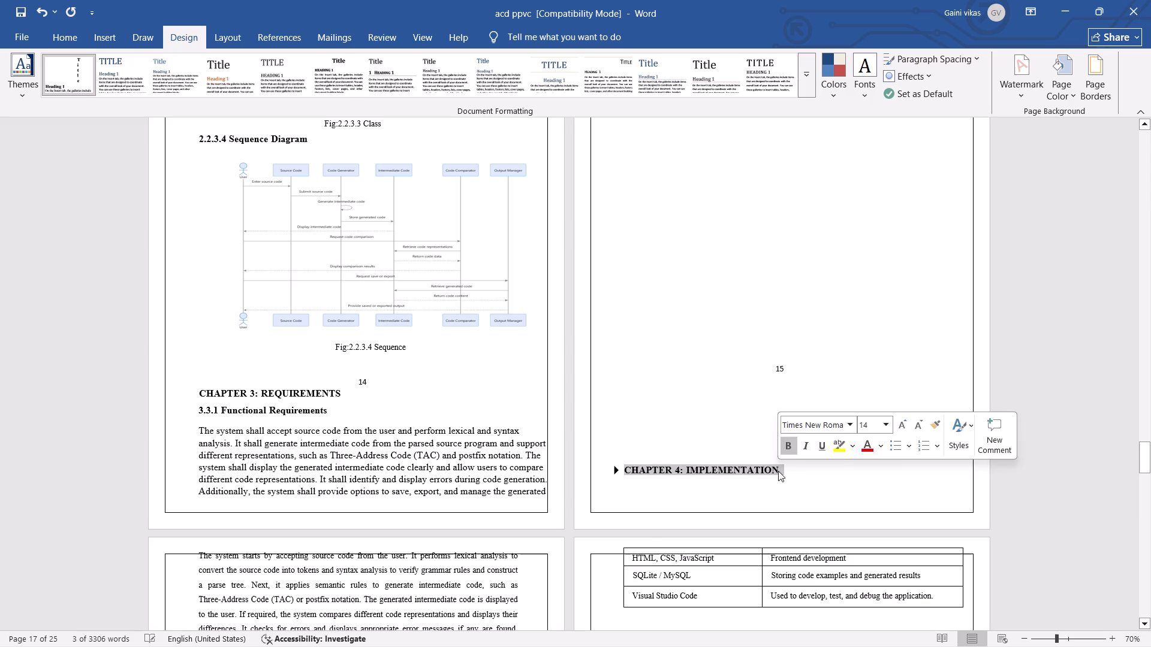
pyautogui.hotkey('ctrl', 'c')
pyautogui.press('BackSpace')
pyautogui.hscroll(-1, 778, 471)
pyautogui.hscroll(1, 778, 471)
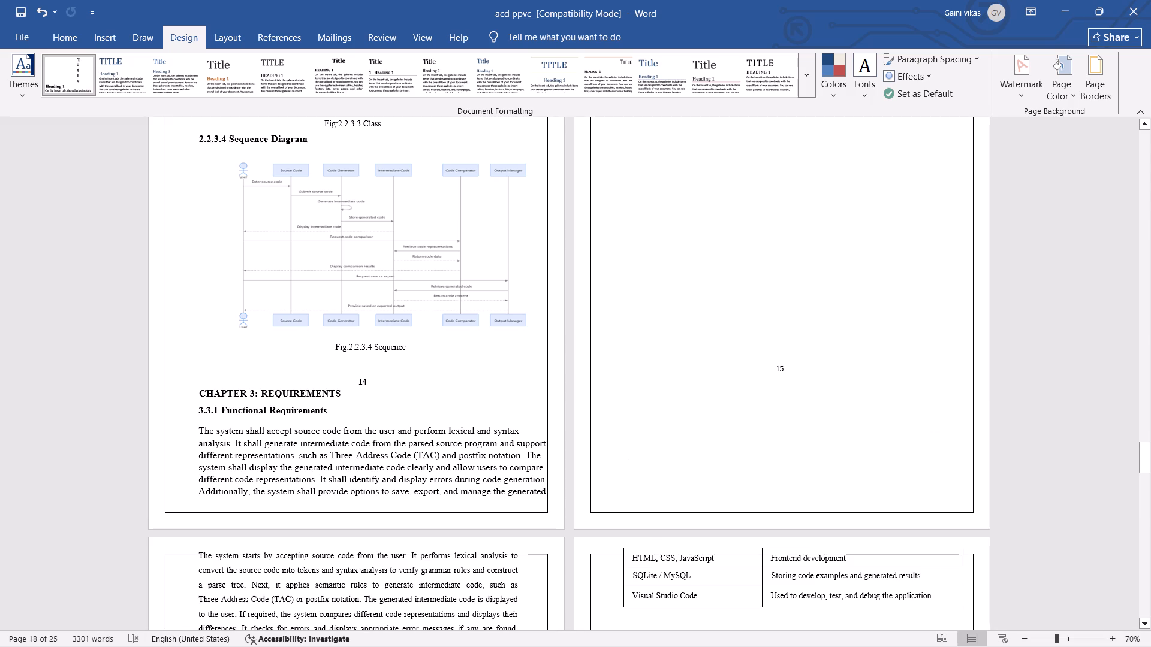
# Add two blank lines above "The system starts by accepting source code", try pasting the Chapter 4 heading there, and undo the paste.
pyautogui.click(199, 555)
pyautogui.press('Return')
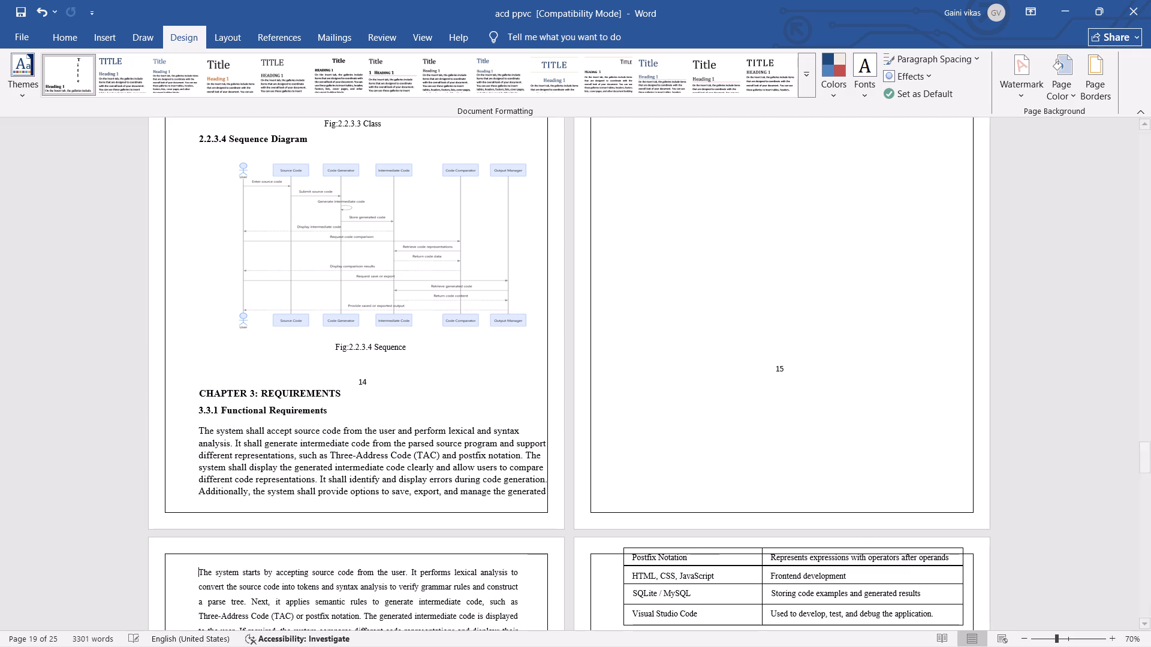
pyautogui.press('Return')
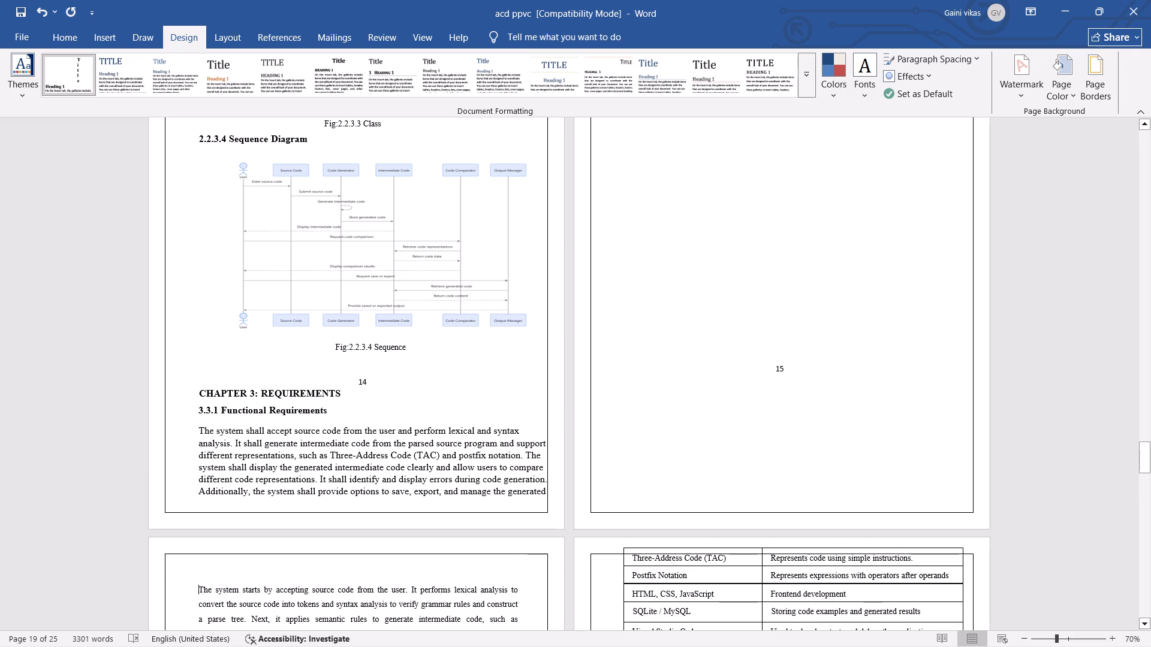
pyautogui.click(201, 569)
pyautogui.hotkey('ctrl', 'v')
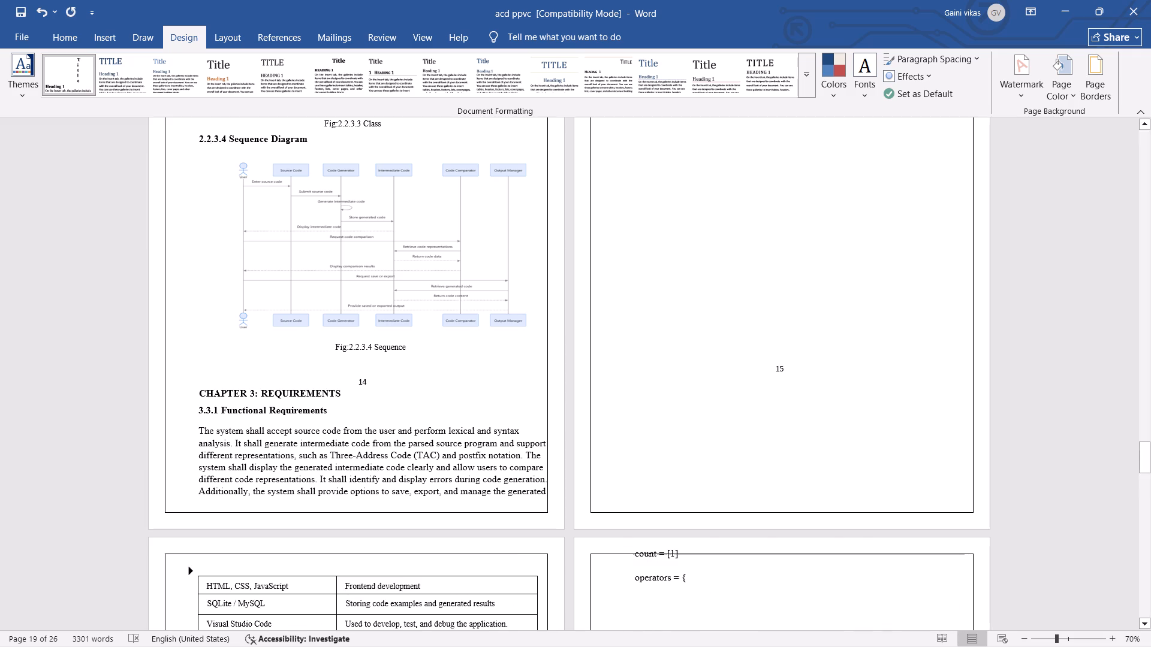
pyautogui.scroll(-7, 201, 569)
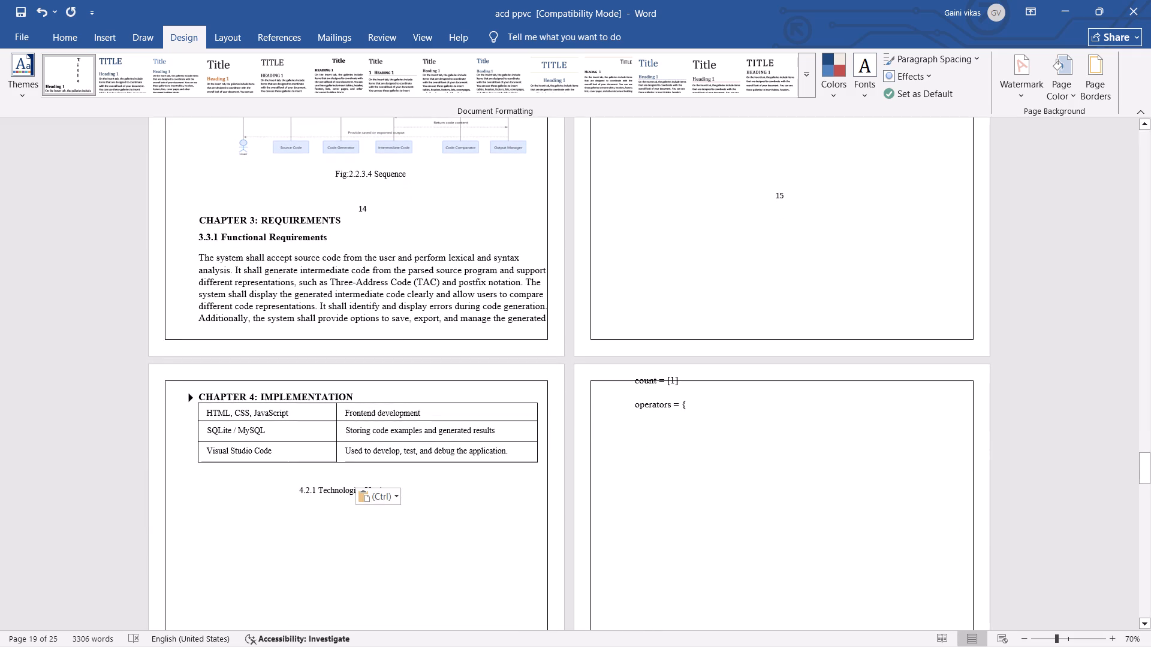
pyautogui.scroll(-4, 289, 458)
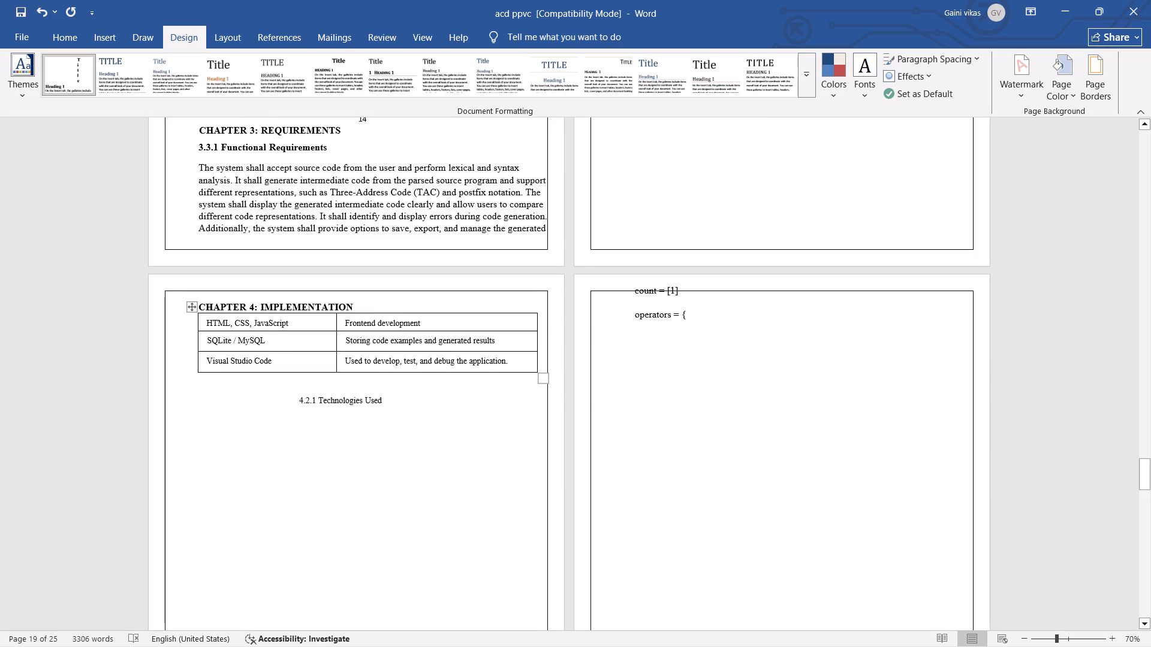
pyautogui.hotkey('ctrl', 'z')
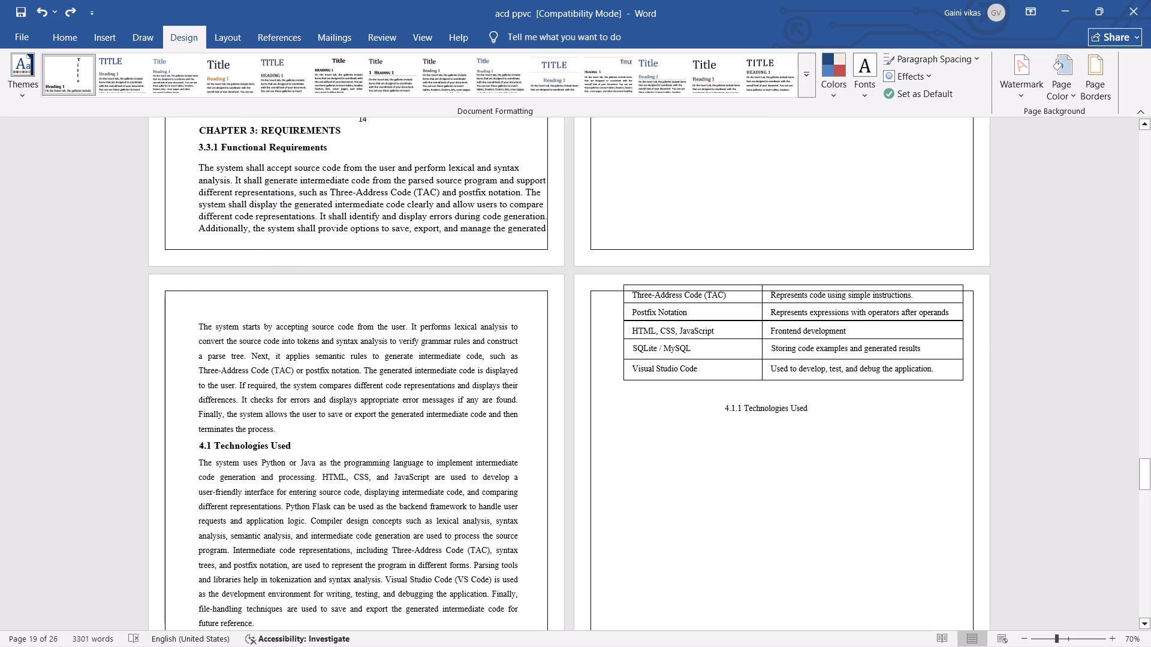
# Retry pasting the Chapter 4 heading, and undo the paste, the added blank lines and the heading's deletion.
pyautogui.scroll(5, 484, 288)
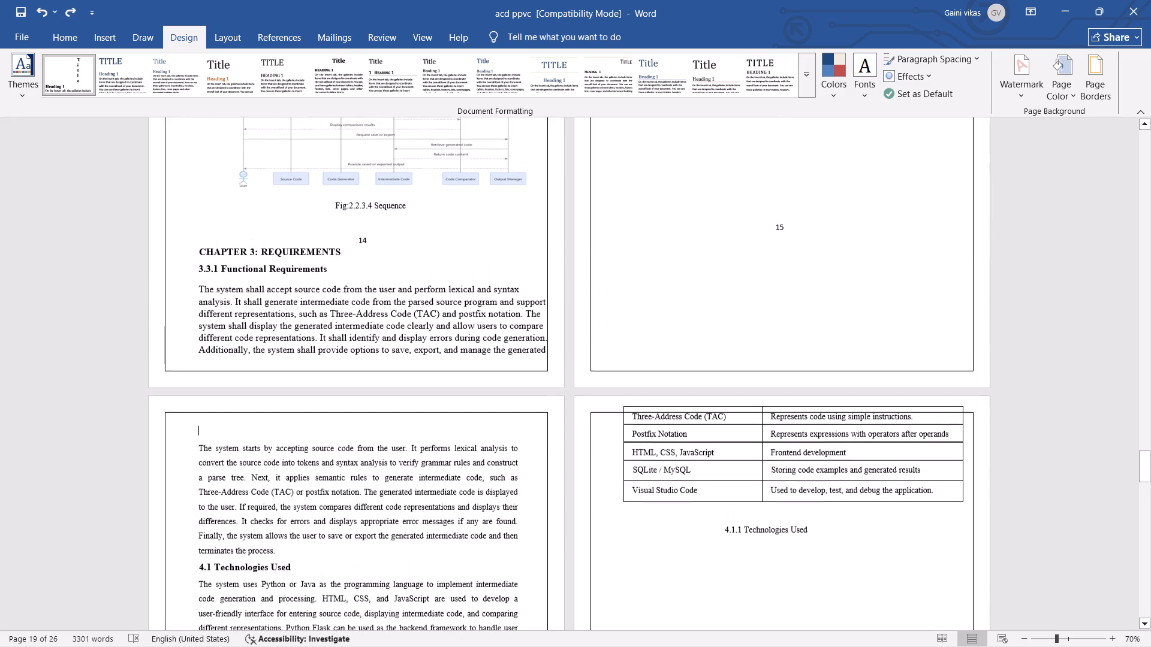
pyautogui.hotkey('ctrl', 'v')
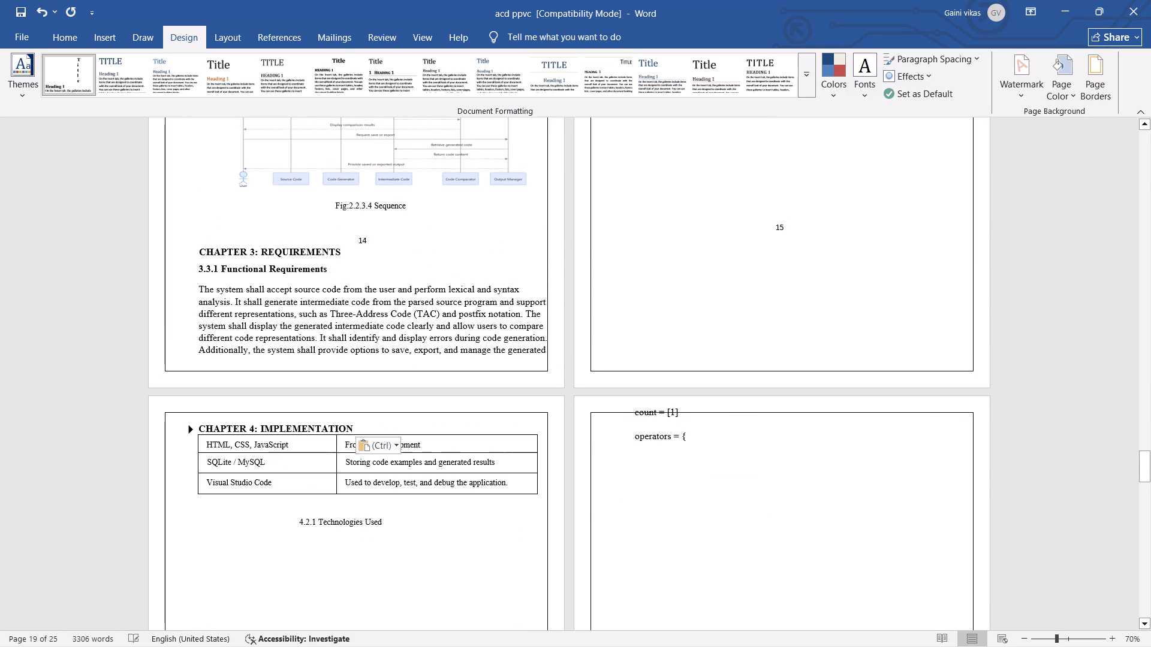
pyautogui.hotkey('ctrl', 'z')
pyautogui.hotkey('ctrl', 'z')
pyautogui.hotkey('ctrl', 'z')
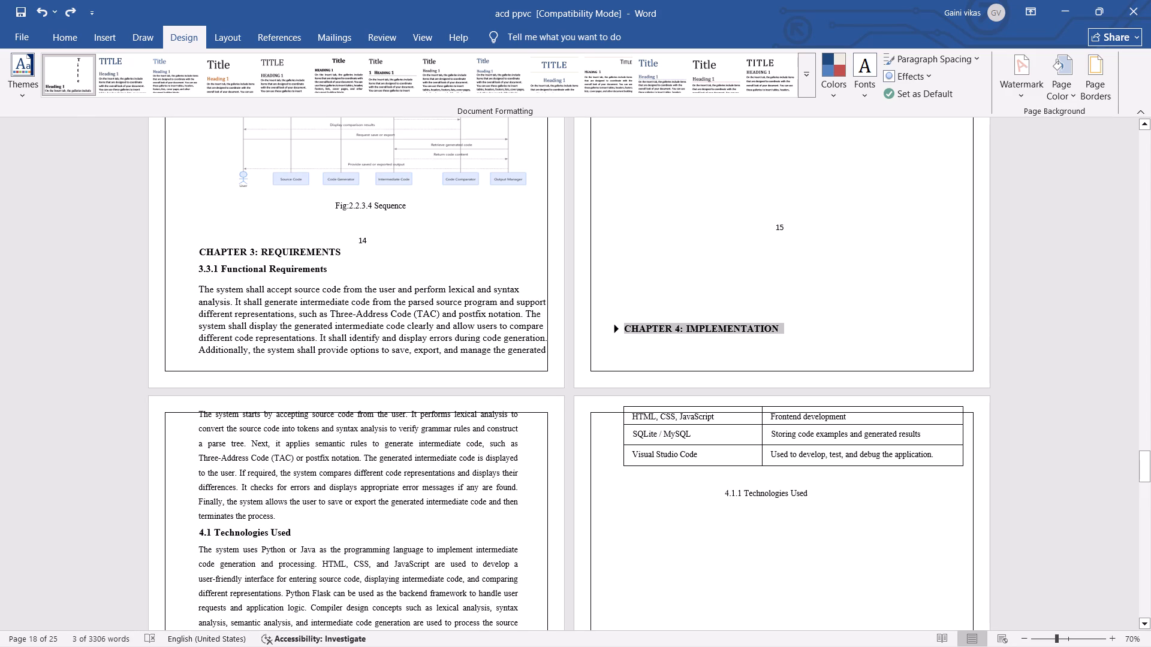
# Copy the collapsed CHAPTER 4: IMPLEMENTATION heading into new blank lines above the paragraph "The system starts by accepting source code".
pyautogui.click(792, 335)
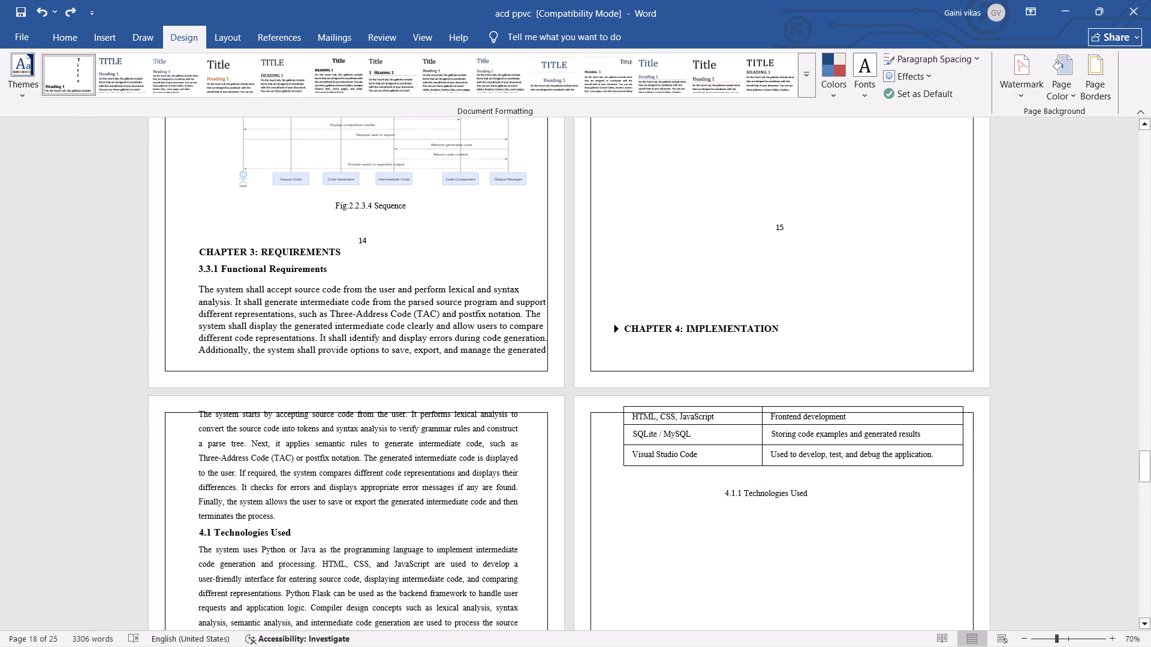
pyautogui.moveTo(779, 325); pyautogui.dragTo(671, 328)
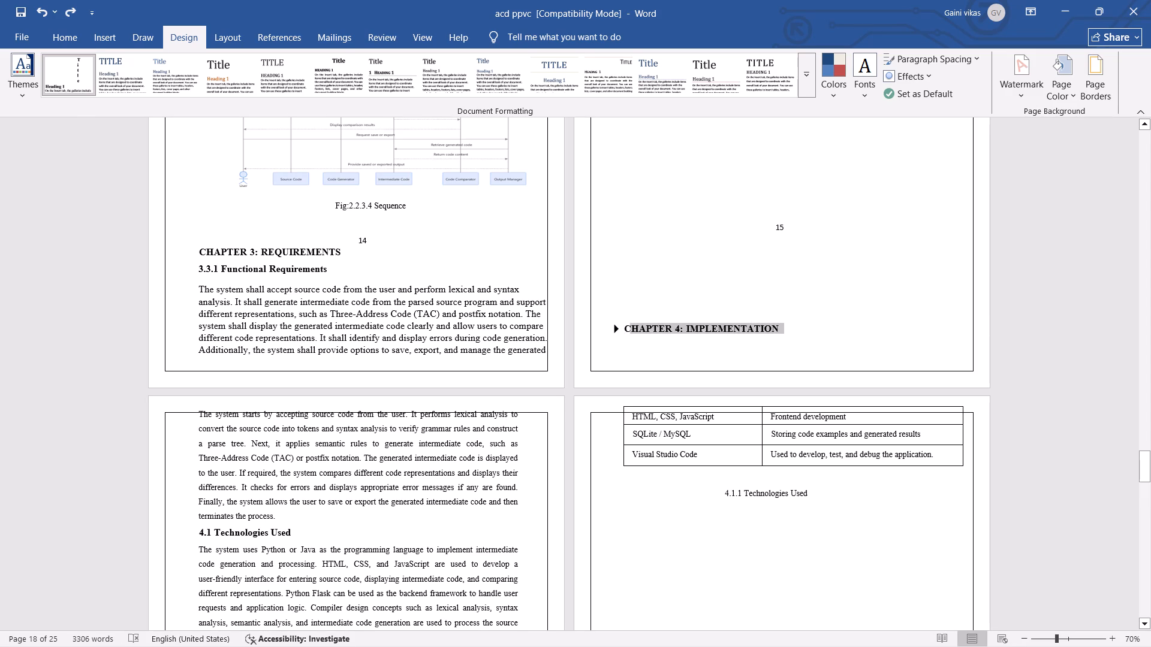
pyautogui.moveTo(671, 328); pyautogui.dragTo(647, 329)
pyautogui.hotkey('ctrl', 'c')
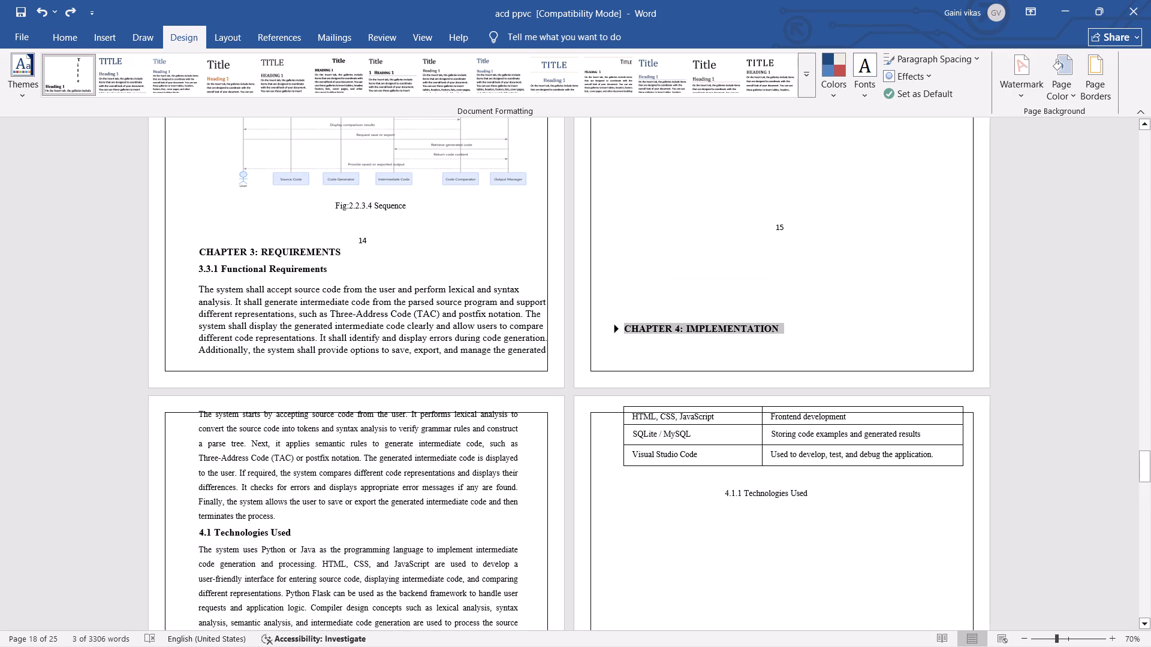
pyautogui.click(198, 413)
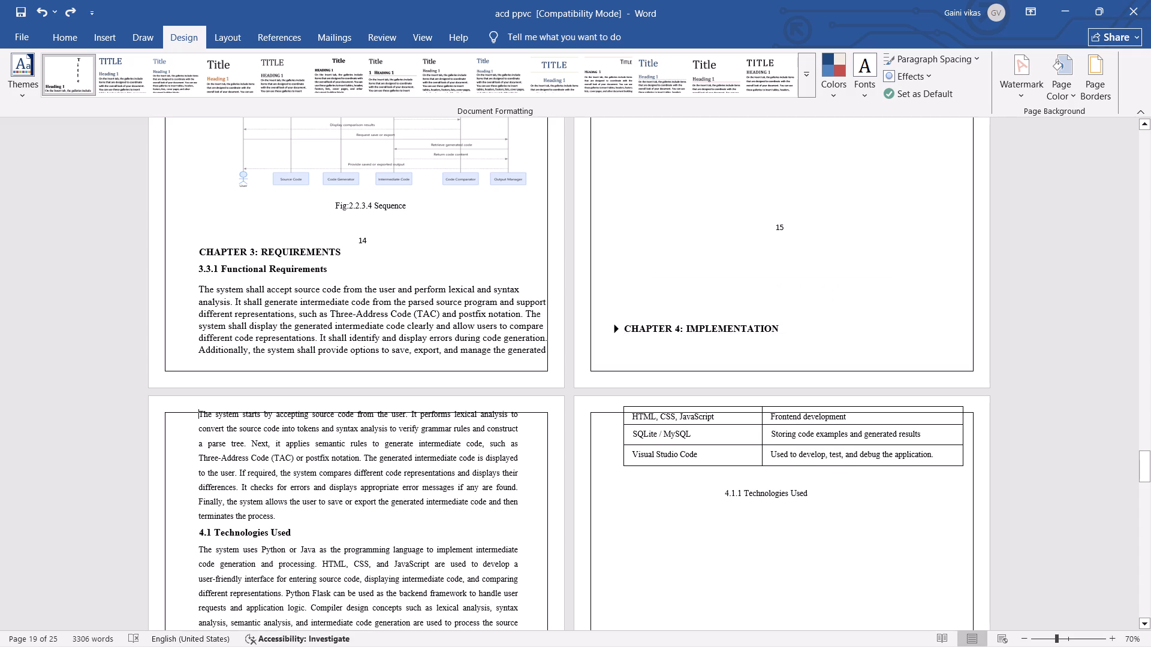
pyautogui.press('Return')
pyautogui.press('Return')
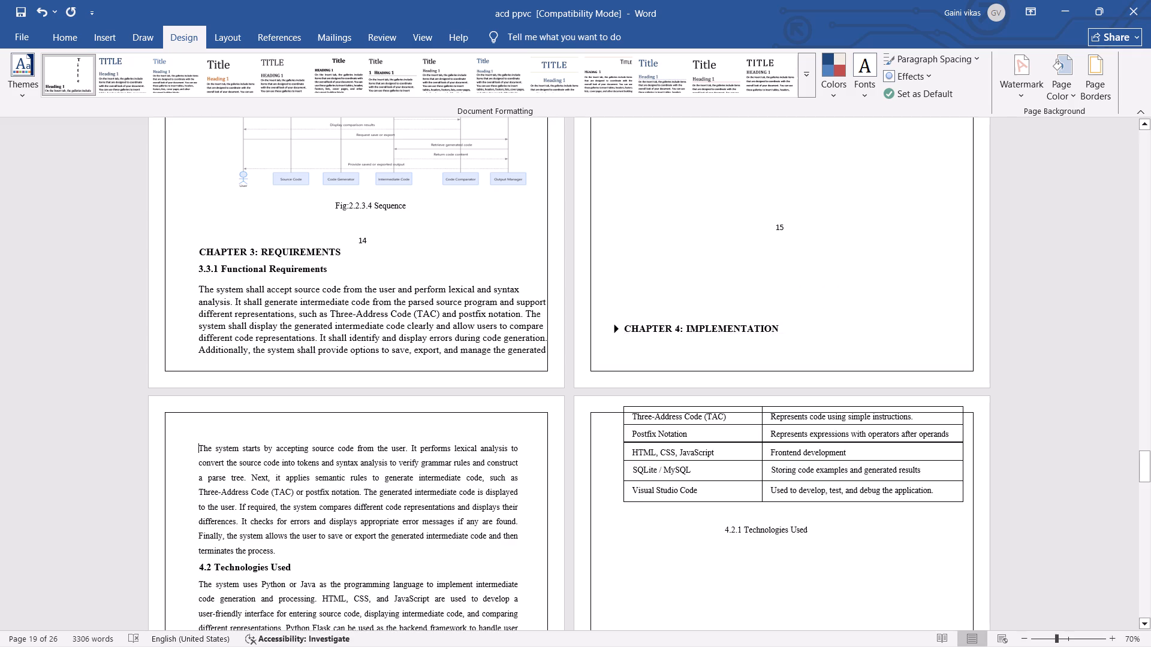
pyautogui.click(201, 428)
pyautogui.hotkey('ctrl', 'v')
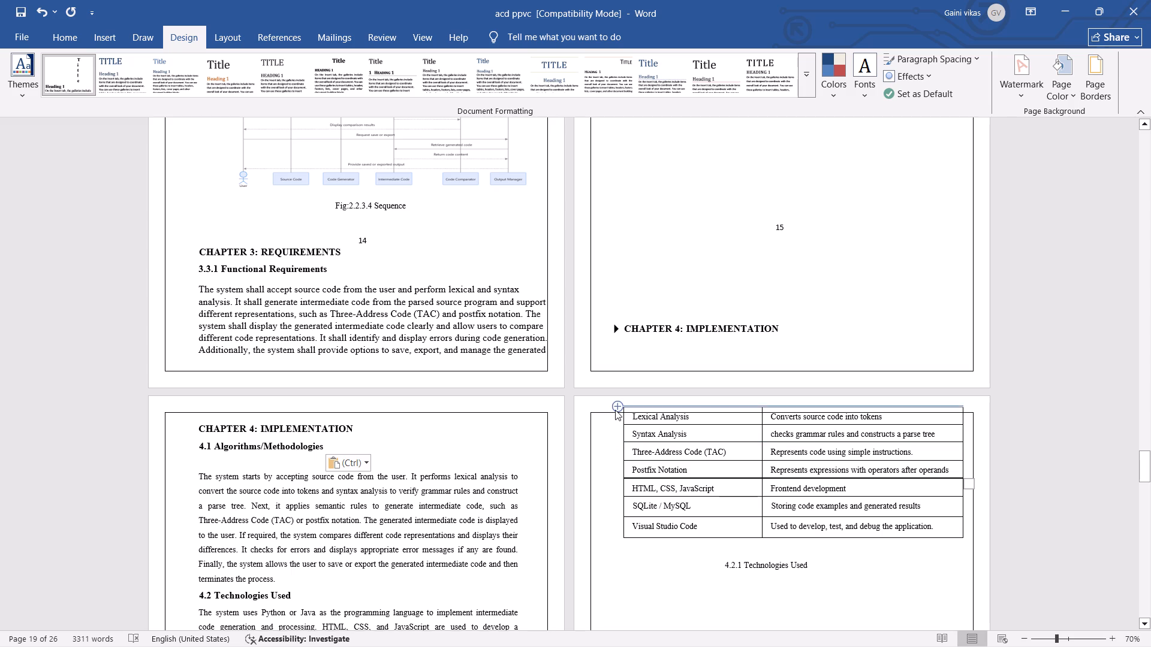
# Insert four blank lines above page number 16 to push the Technology and Purpose table onto the following page.
pyautogui.scroll(-16, 535, 464)
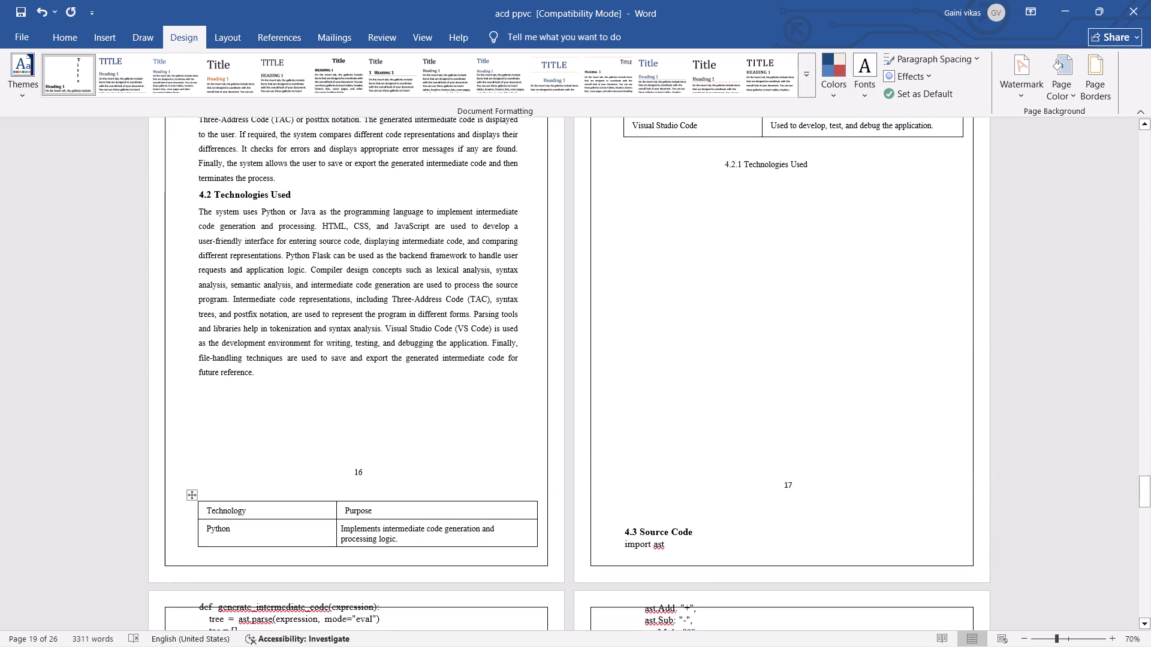
pyautogui.click(382, 459)
pyautogui.press('Return')
pyautogui.press('Return')
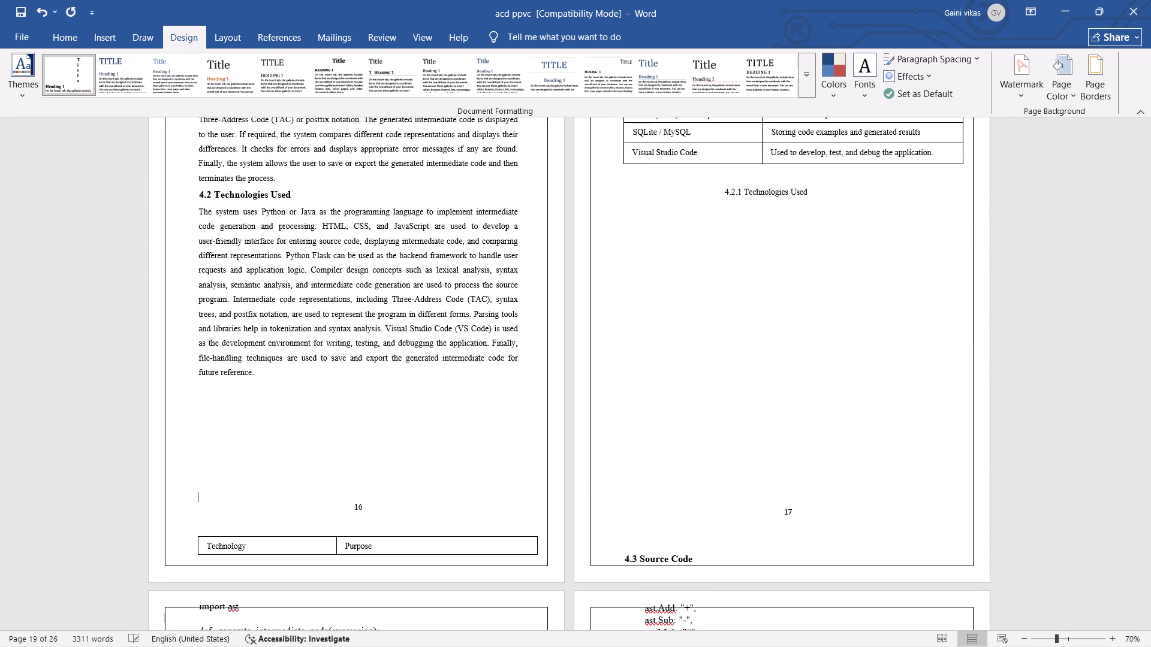
pyautogui.press('Return')
pyautogui.hscroll(1, 341, 480)
pyautogui.hscroll(-1, 341, 480)
pyautogui.scroll(7, 341, 480)
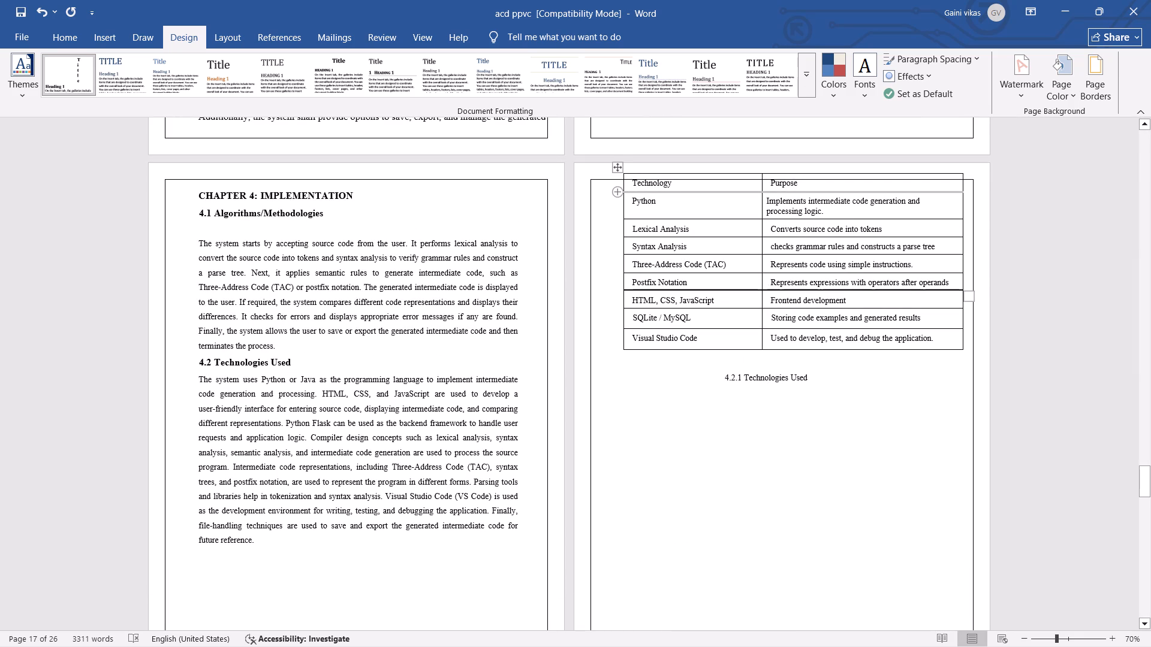
pyautogui.scroll(-4, 520, 315)
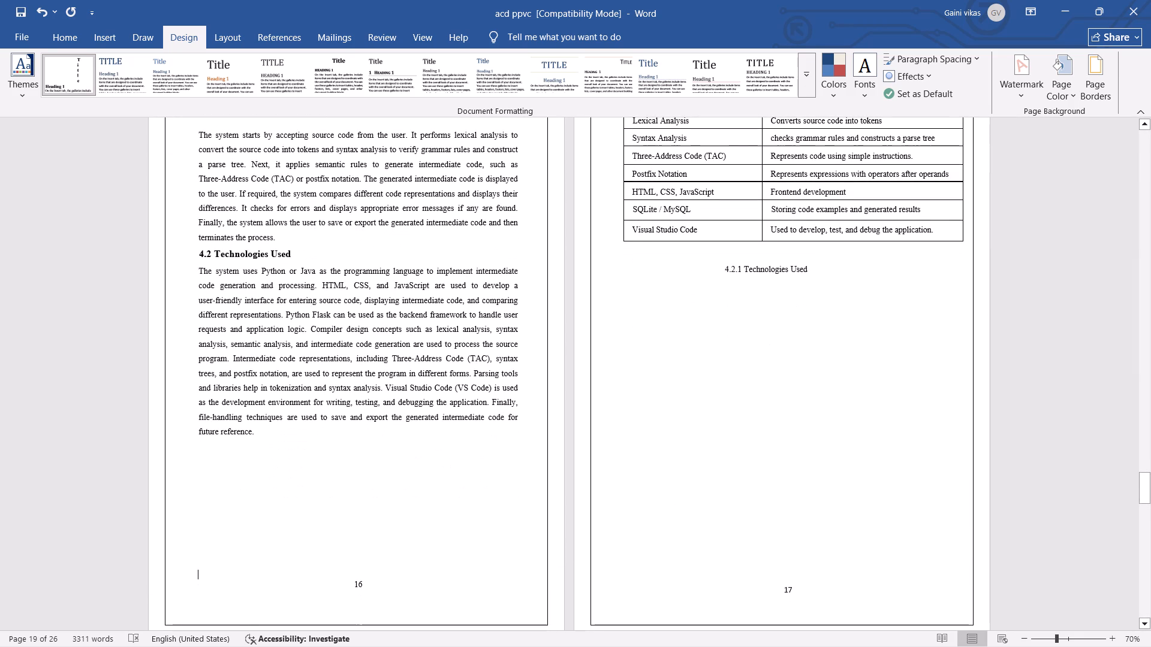
pyautogui.press('Return')
pyautogui.press('Return')
pyautogui.press('Return')
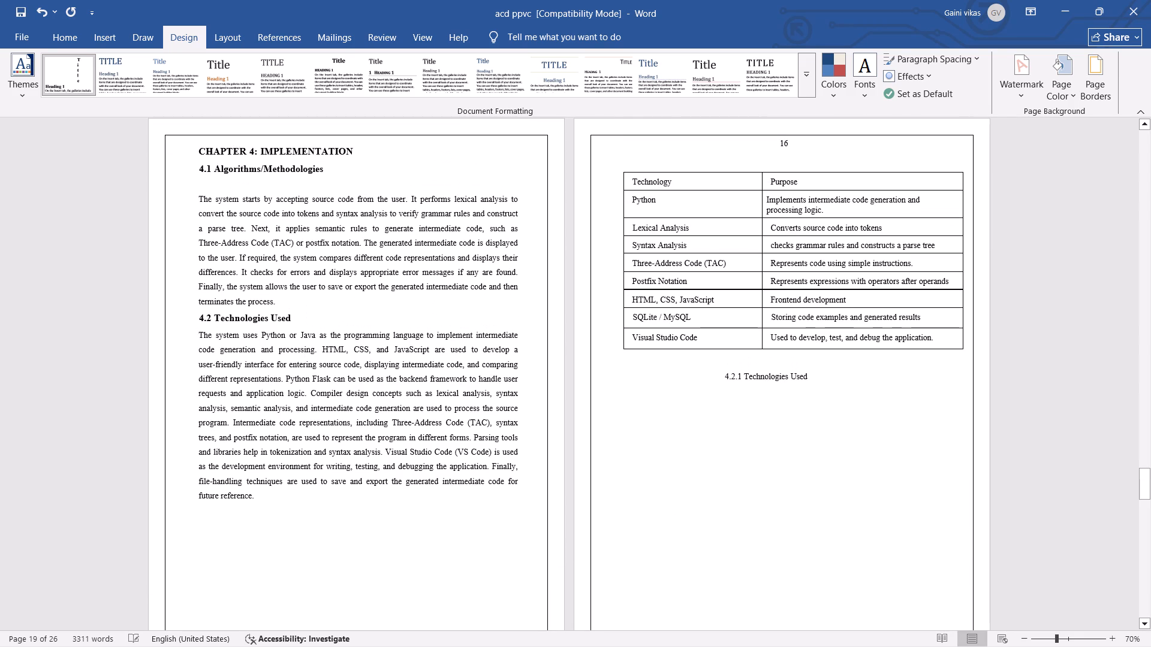
pyautogui.press('BackSpace')
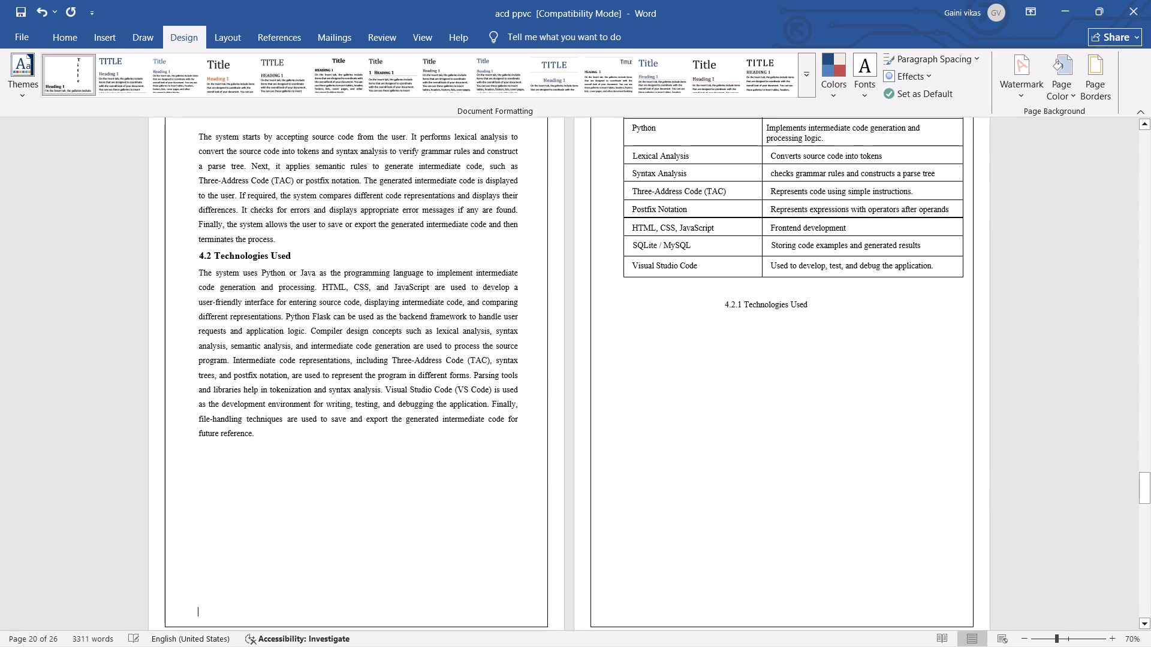
pyautogui.press('BackSpace')
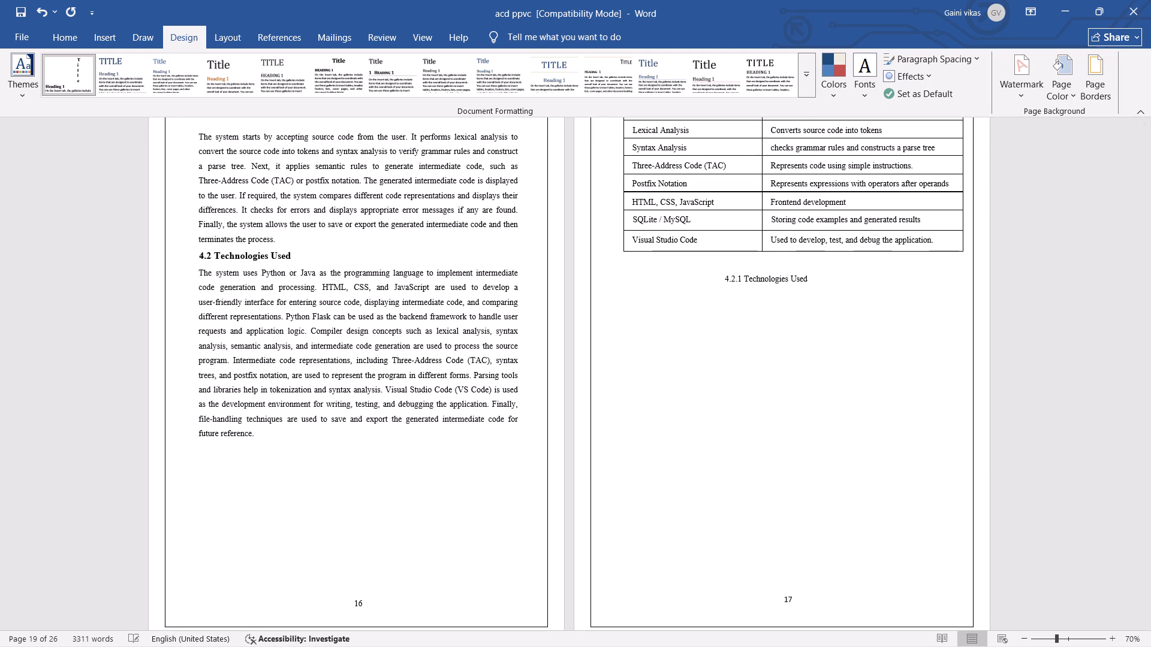
# Review the layout of the pages from 4.1 Algorithms/Methodologies through the source code and output screenshots.
pyautogui.scroll(6, 391, 472)
pyautogui.scroll(-6, 391, 472)
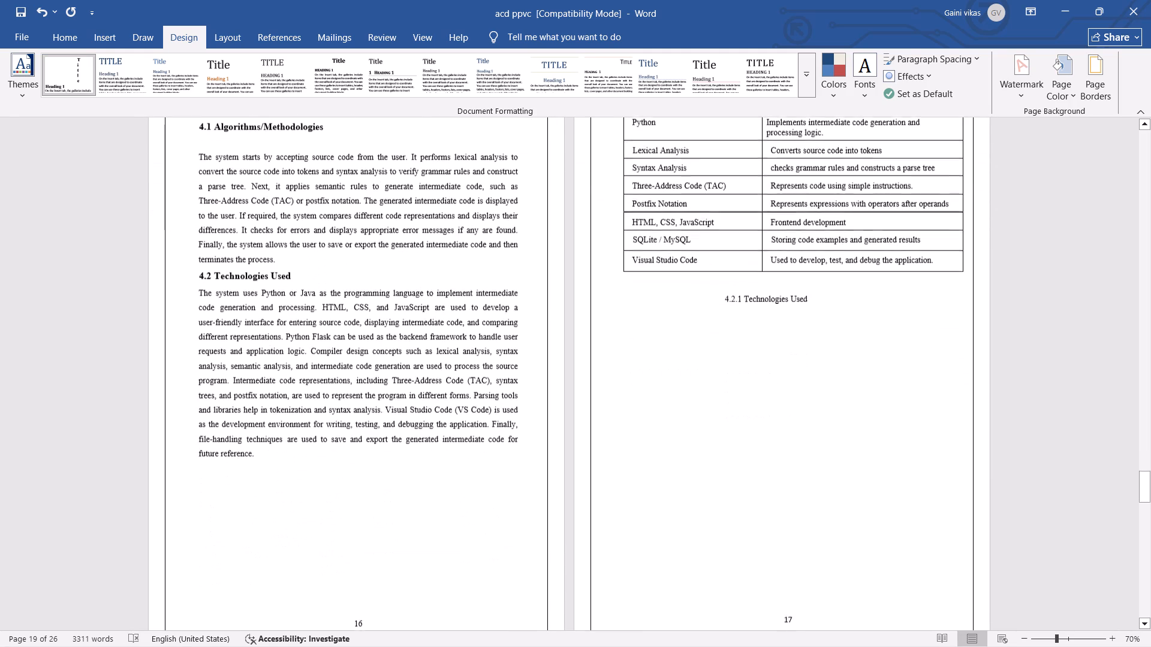
pyautogui.scroll(-15, 391, 472)
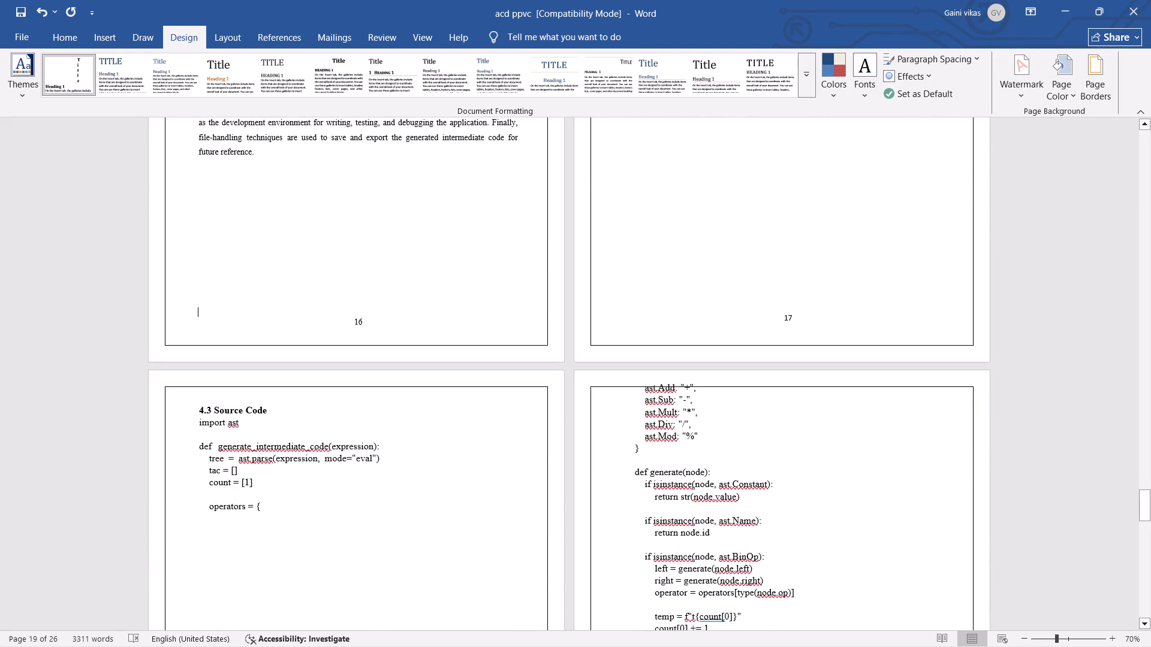
pyautogui.scroll(-5, 406, 446)
pyautogui.scroll(-20, 406, 446)
pyautogui.scroll(-14, 406, 446)
pyautogui.scroll(6, 406, 446)
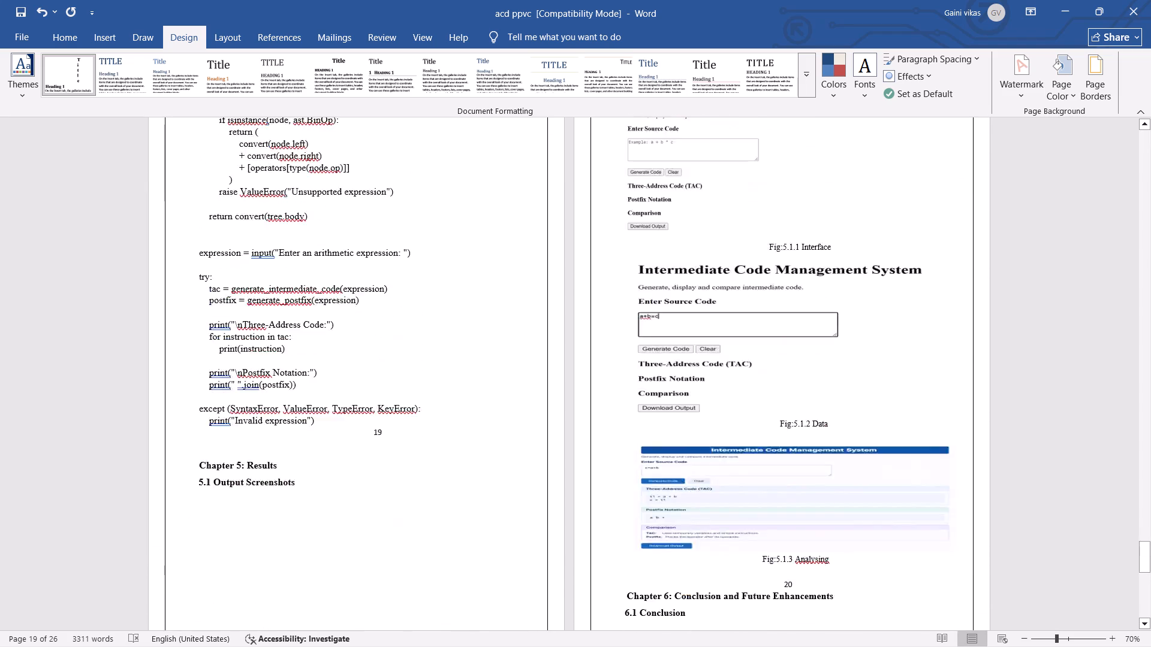
# Copy the source code from "ast.Add" through "temp = f"t{count[0]}" co" onto a new line below "operators = {" on the 4.3 Source Code page.
pyautogui.scroll(20, 406, 446)
pyautogui.scroll(9, 406, 446)
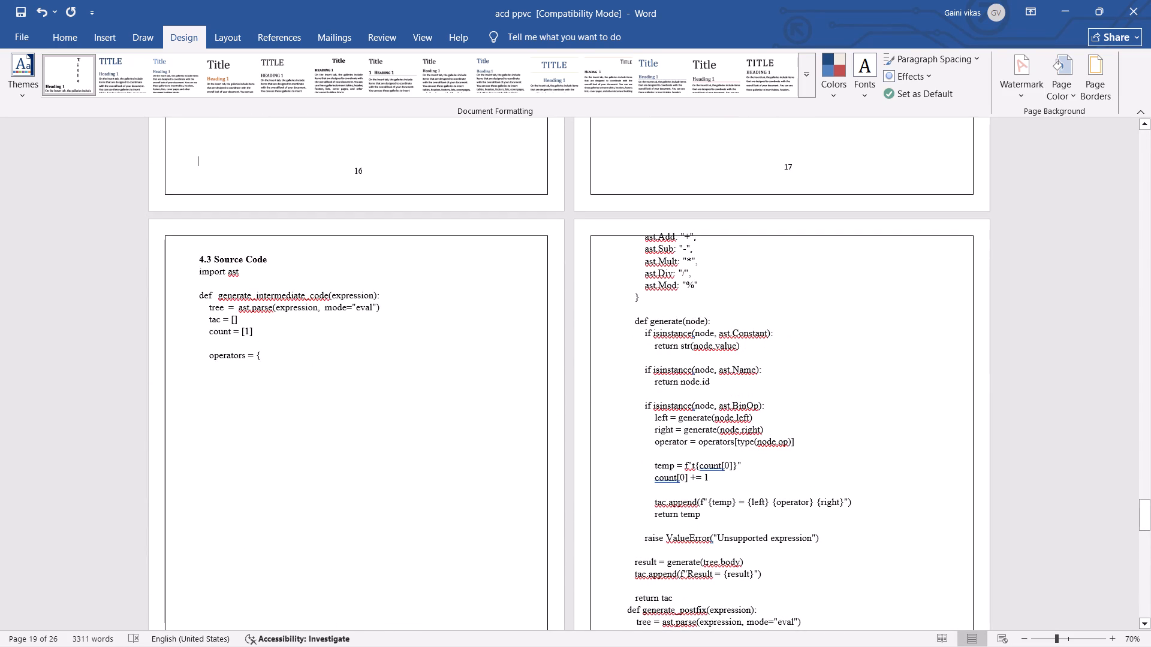
pyautogui.moveTo(639, 237); pyautogui.dragTo(683, 397)
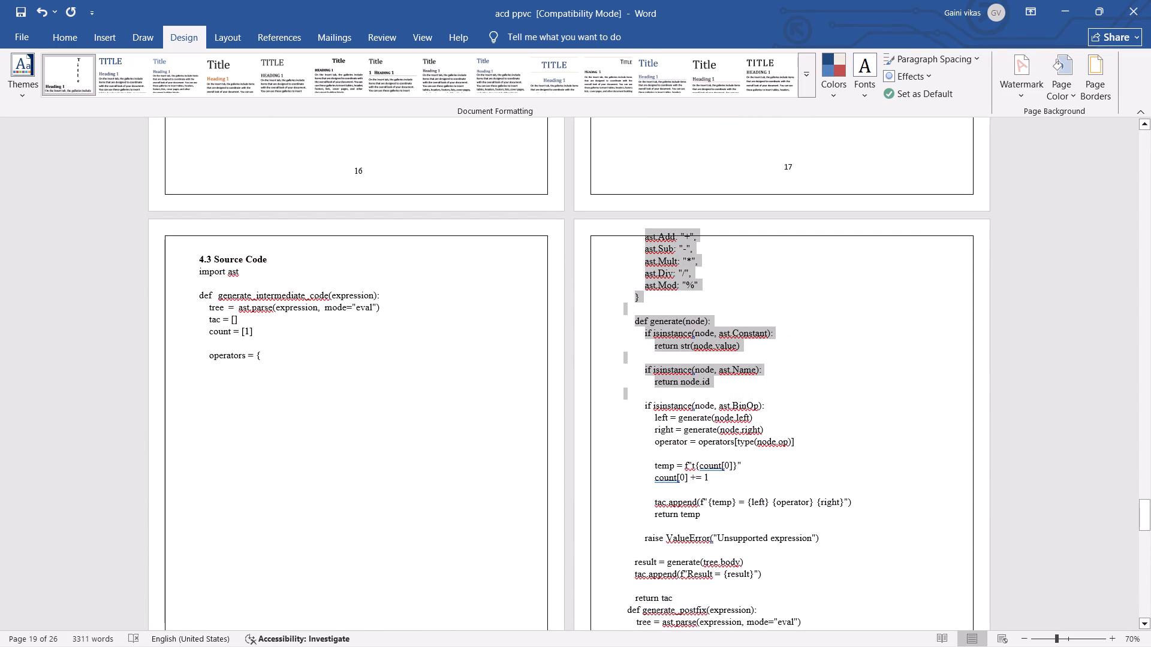
pyautogui.moveTo(683, 397); pyautogui.dragTo(781, 418)
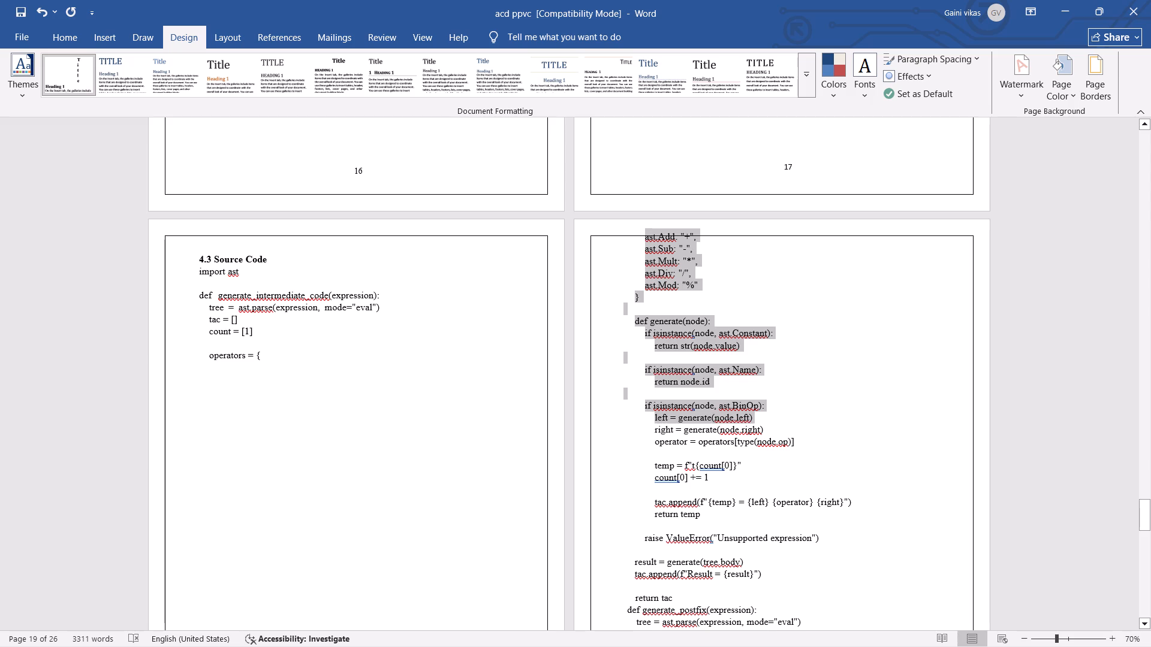
pyautogui.moveTo(781, 418); pyautogui.dragTo(783, 418)
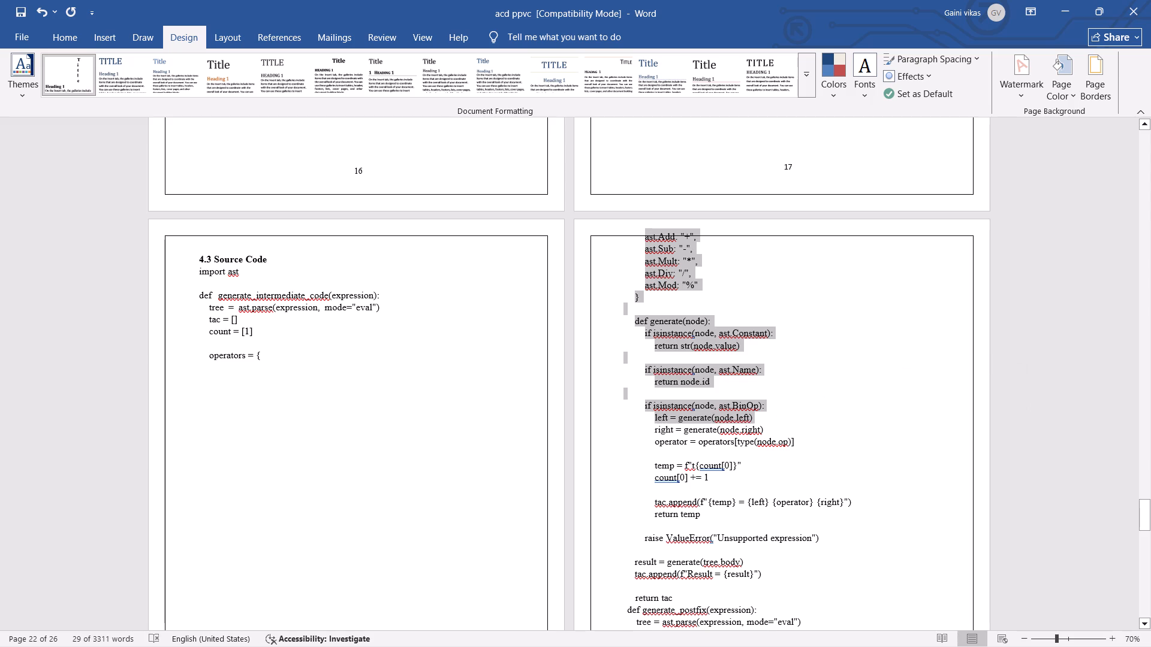
pyautogui.hotkey('shift', 'Right')
pyautogui.hotkey('shift', 'Right')
pyautogui.hotkey('shift', 'Right')
pyautogui.hotkey('shift', 'Right')
pyautogui.hotkey('shift', 'Right')
pyautogui.hotkey('shift', 'Right')
pyautogui.hotkey('shift', 'Right')
pyautogui.hotkey('shift', 'Right')
pyautogui.hotkey('shift', 'Right')
pyautogui.hotkey('shift', 'Right')
pyautogui.hotkey('shift', 'Right')
pyautogui.hotkey('shift', 'Right')
pyautogui.hotkey('shift', 'Right')
pyautogui.hotkey('shift', 'Right')
pyautogui.hotkey('shift', 'Right')
pyautogui.hotkey('shift', 'Right')
pyautogui.hotkey('shift', 'Right')
pyautogui.hotkey('shift', 'Right')
pyautogui.hotkey('shift', 'Right')
pyautogui.hotkey('shift', 'Right')
pyautogui.hotkey('shift', 'Right')
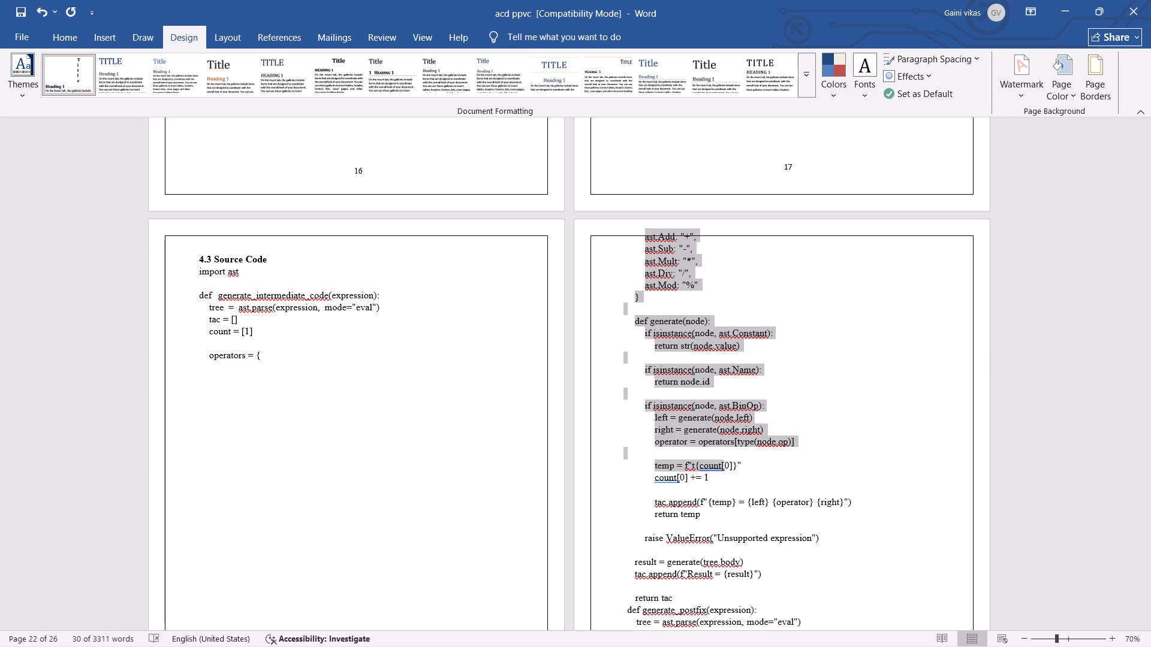
pyautogui.hotkey('ctrl', 'c')
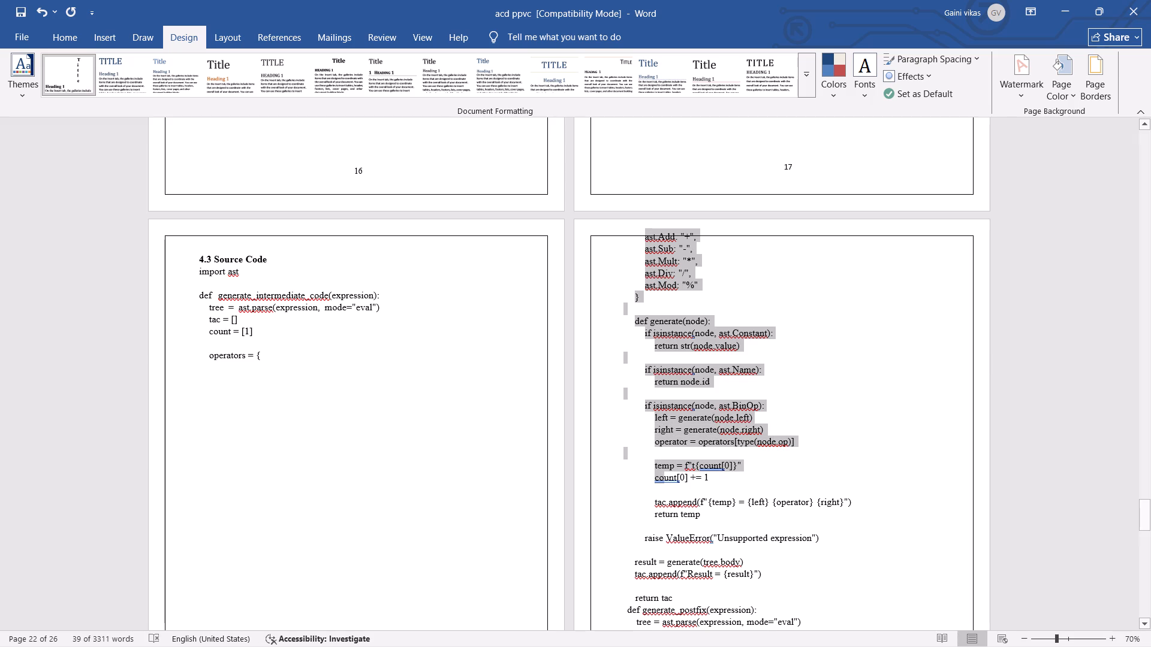
pyautogui.click(283, 368)
pyautogui.press('Return')
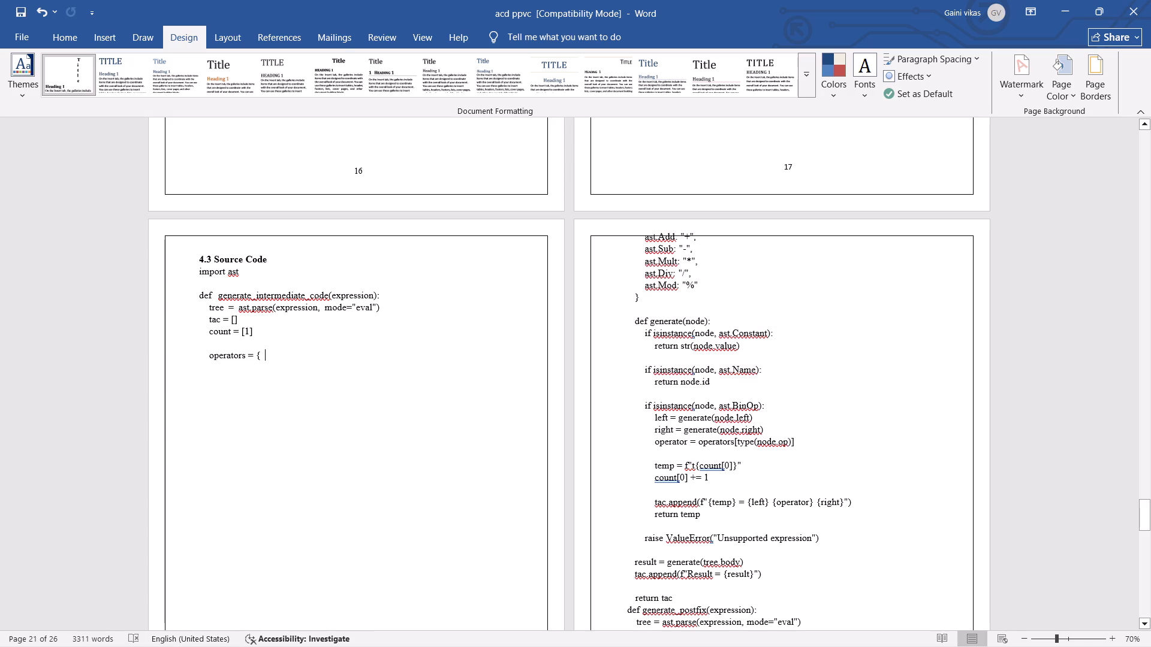
pyautogui.hotkey('ctrl', 'v')
# Remove an extra blank line between "operators = {" and the pasted code in section 4.3.
pyautogui.scroll(-2, 283, 368)
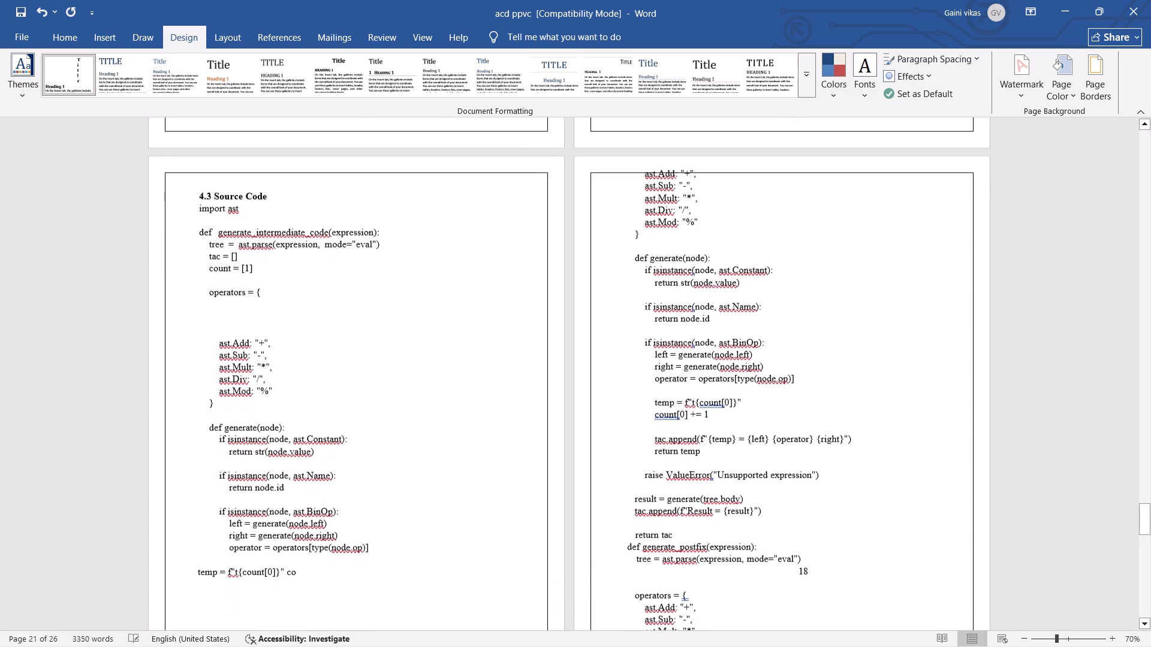
pyautogui.click(234, 331)
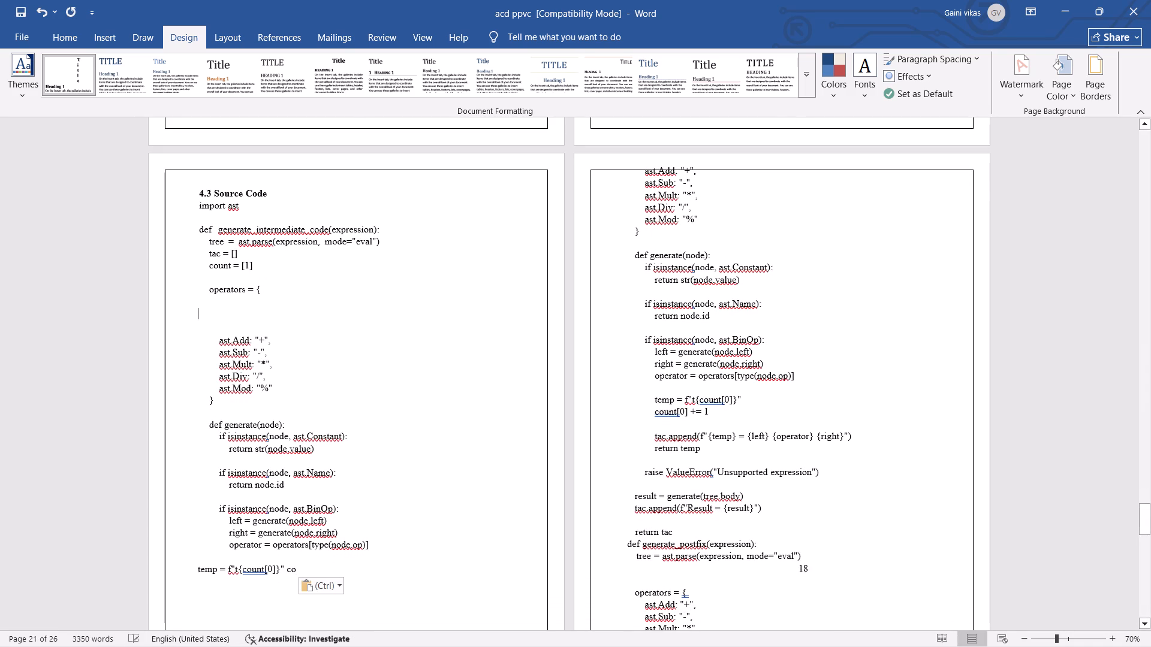
pyautogui.press('BackSpace')
# Insert five blank lines above page number 20 to push the Chapter 6 headings onto the following page.
pyautogui.scroll(-3, 234, 331)
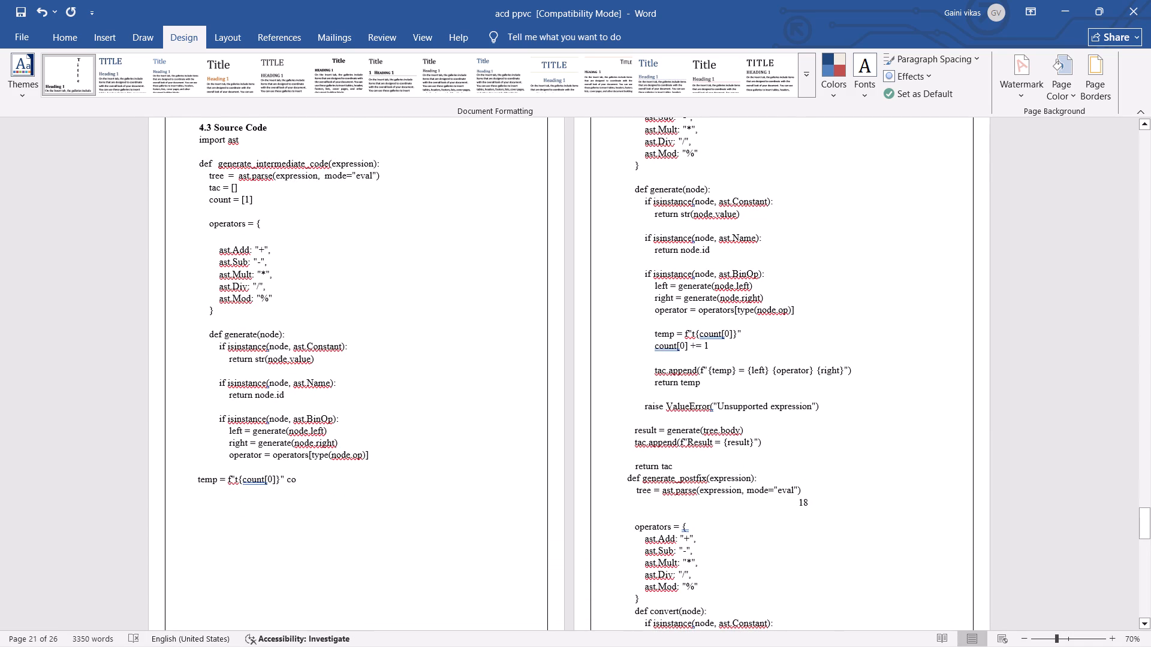
pyautogui.scroll(-13, 234, 331)
pyautogui.scroll(-16, 234, 331)
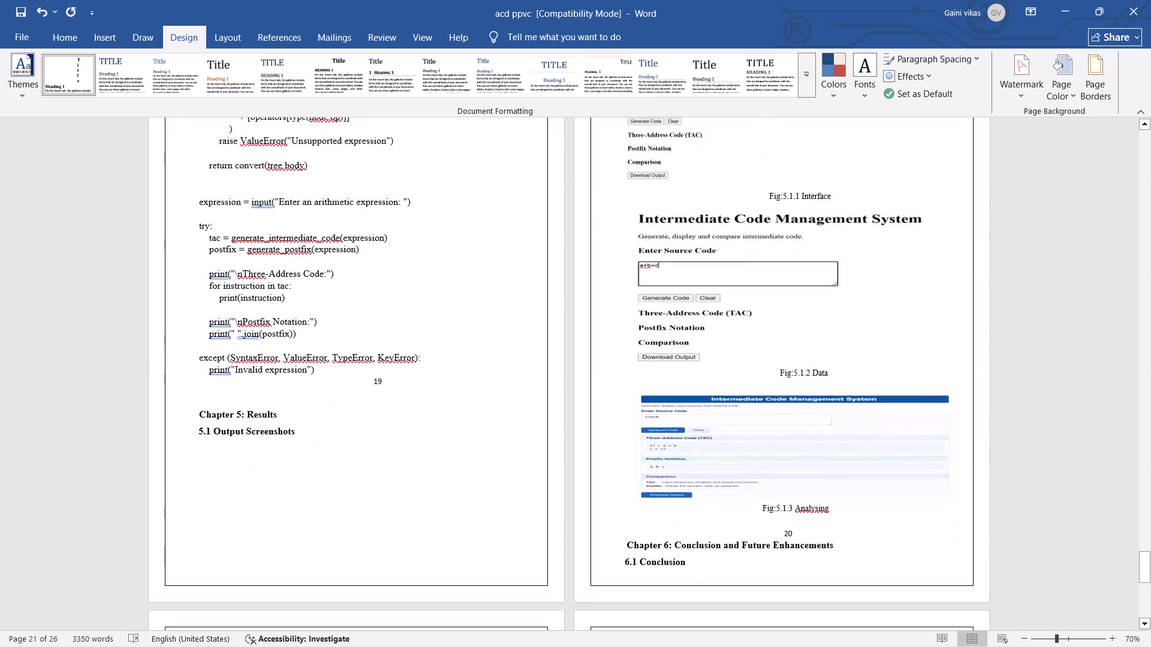
pyautogui.scroll(-7, 234, 331)
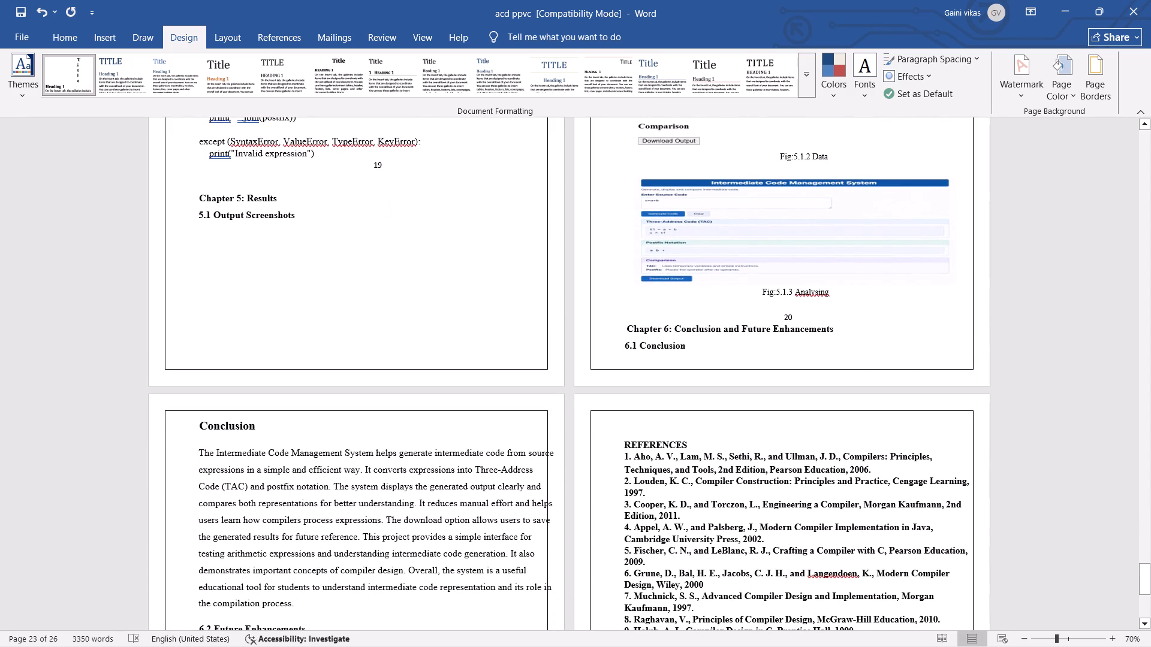
pyautogui.click(649, 315)
pyautogui.press('Return')
pyautogui.press('Return')
pyautogui.press('Return')
pyautogui.press('Return')
pyautogui.press('Return')
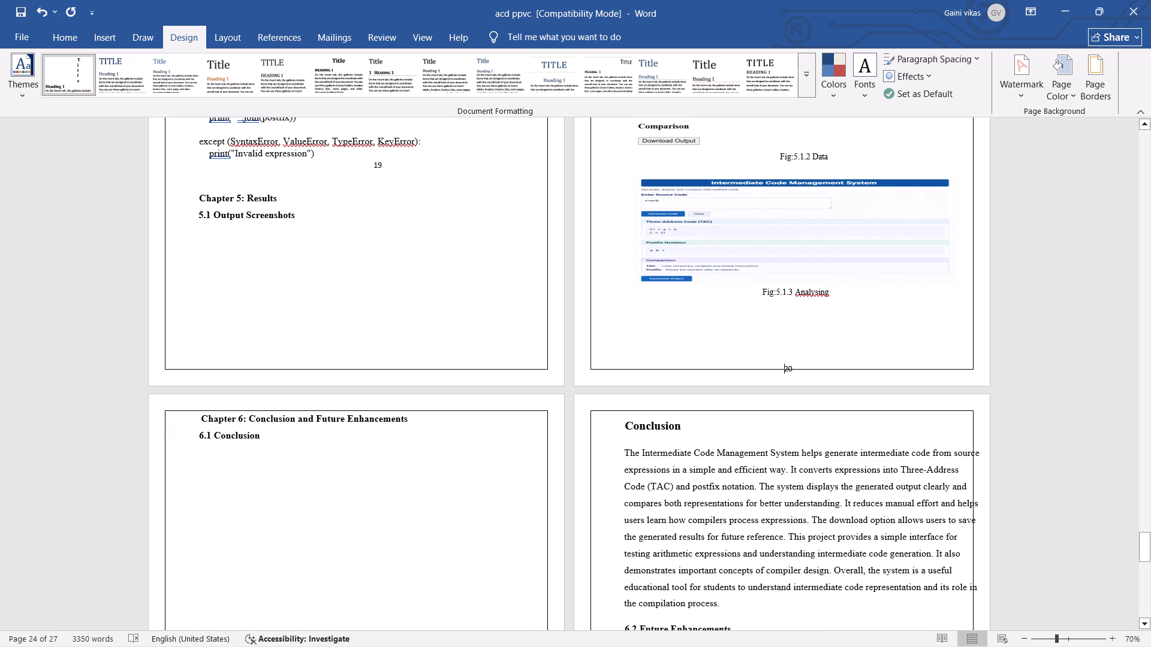
# Delete the headings "Chapter 6: Conclusion and Future Enhancements" and "6.1 Conclusion" from the otherwise empty page before the Conclusion text.
pyautogui.scroll(-14, 381, 448)
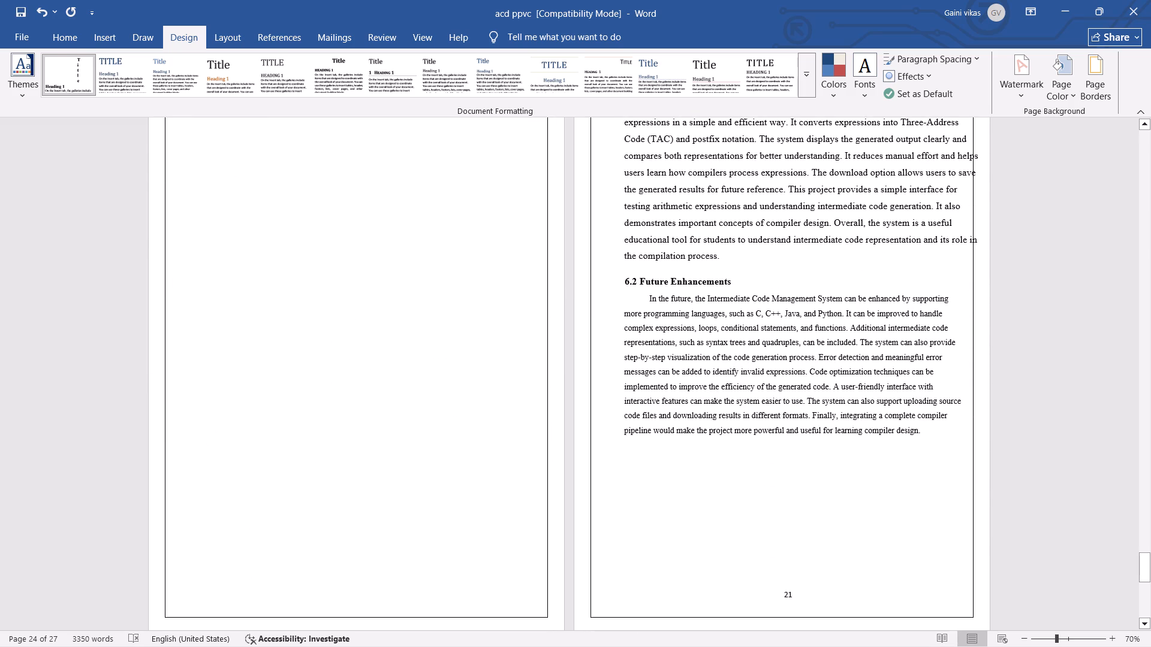
pyautogui.scroll(13, 330, 273)
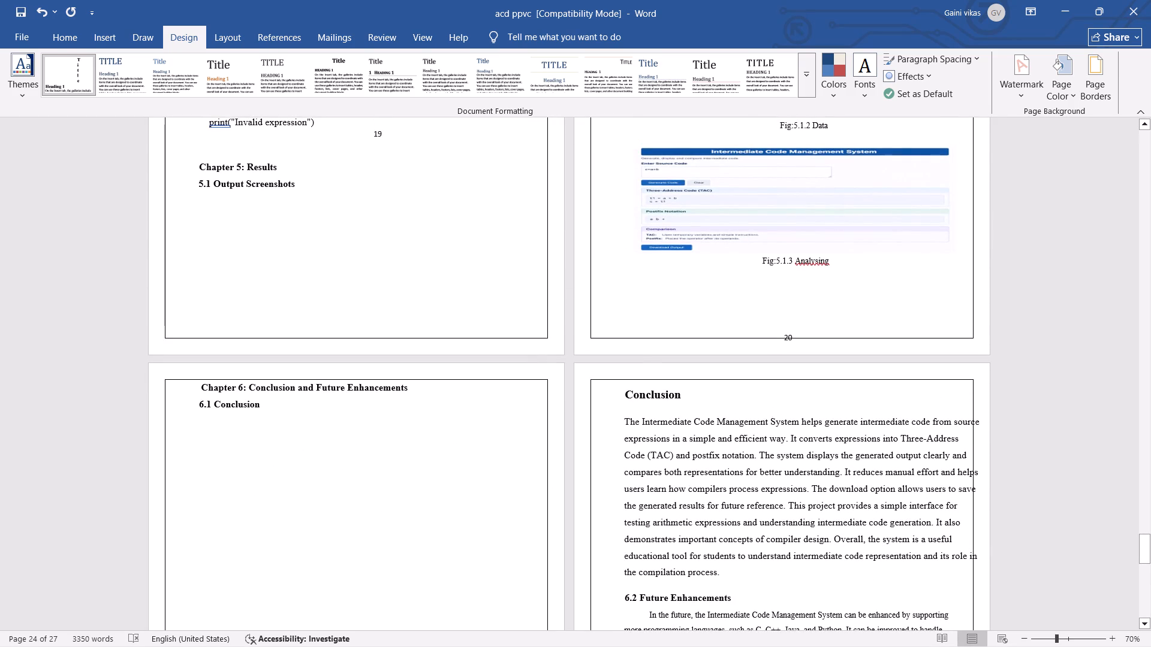
pyautogui.moveTo(314, 407); pyautogui.dragTo(210, 383)
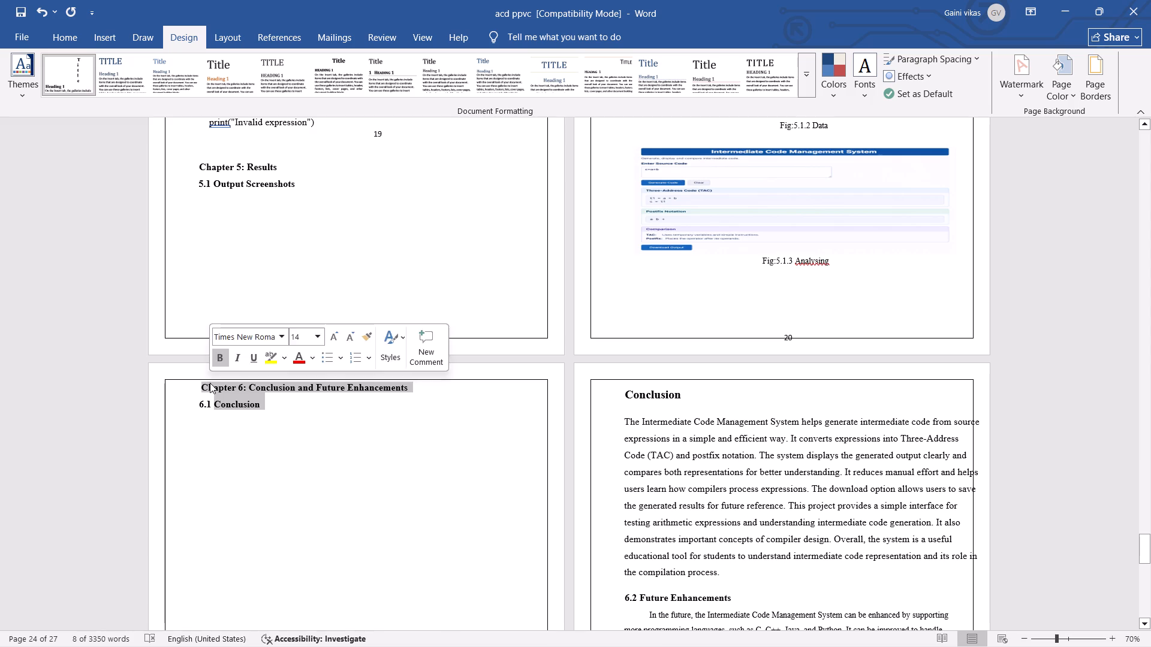
pyautogui.press('BackSpace')
# Review the conclusion and references pages, then the layout of the front page and the vision and mission page.
pyautogui.scroll(-10, 210, 383)
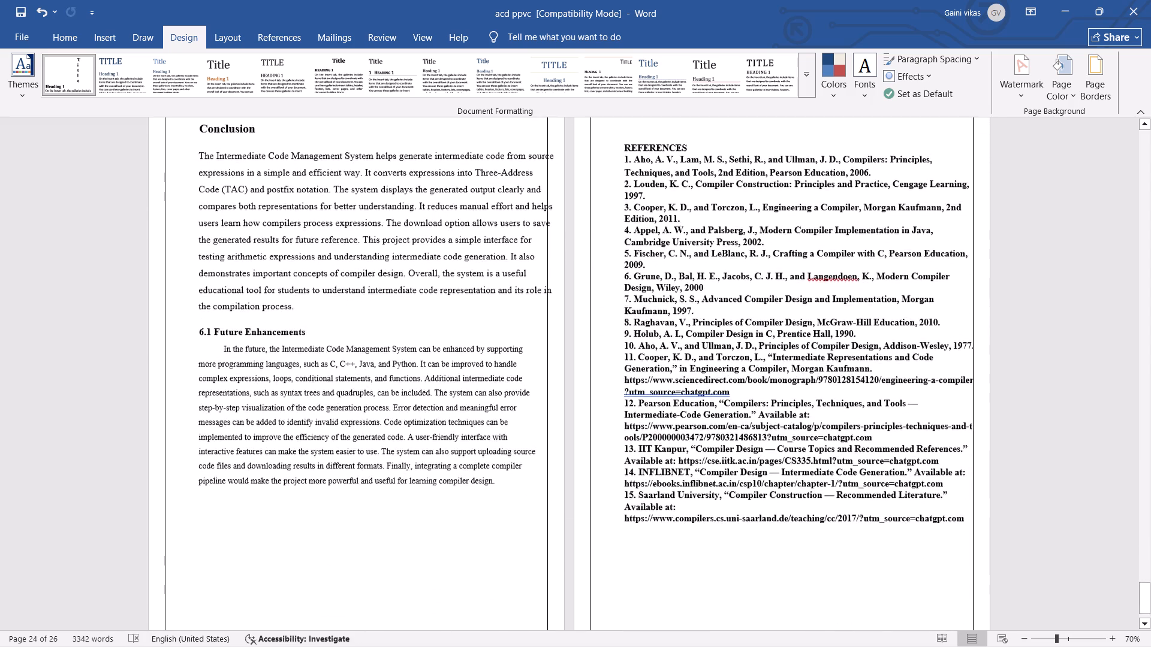
pyautogui.scroll(-1, 210, 383)
pyautogui.scroll(20, 210, 383)
pyautogui.scroll(20, 210, 383)
pyautogui.scroll(20, 210, 383)
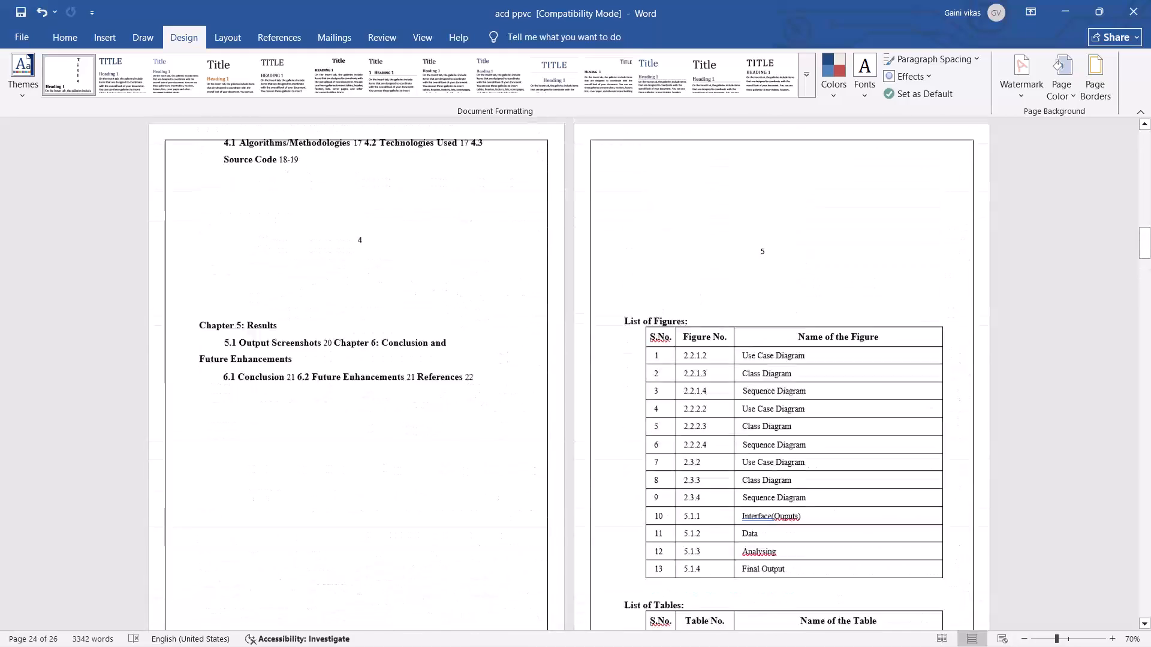
pyautogui.scroll(20, 210, 383)
pyautogui.scroll(20, 210, 383)
pyautogui.scroll(20, 210, 383)
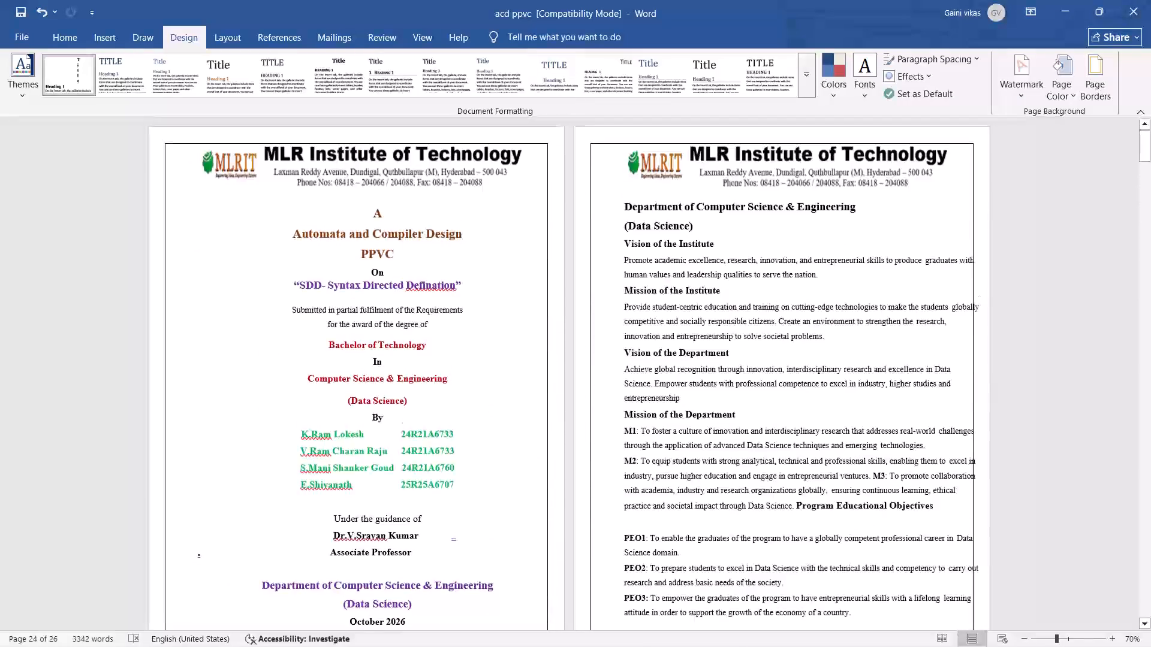
pyautogui.scroll(20, 210, 383)
pyautogui.scroll(20, 210, 383)
pyautogui.scroll(20, 210, 383)
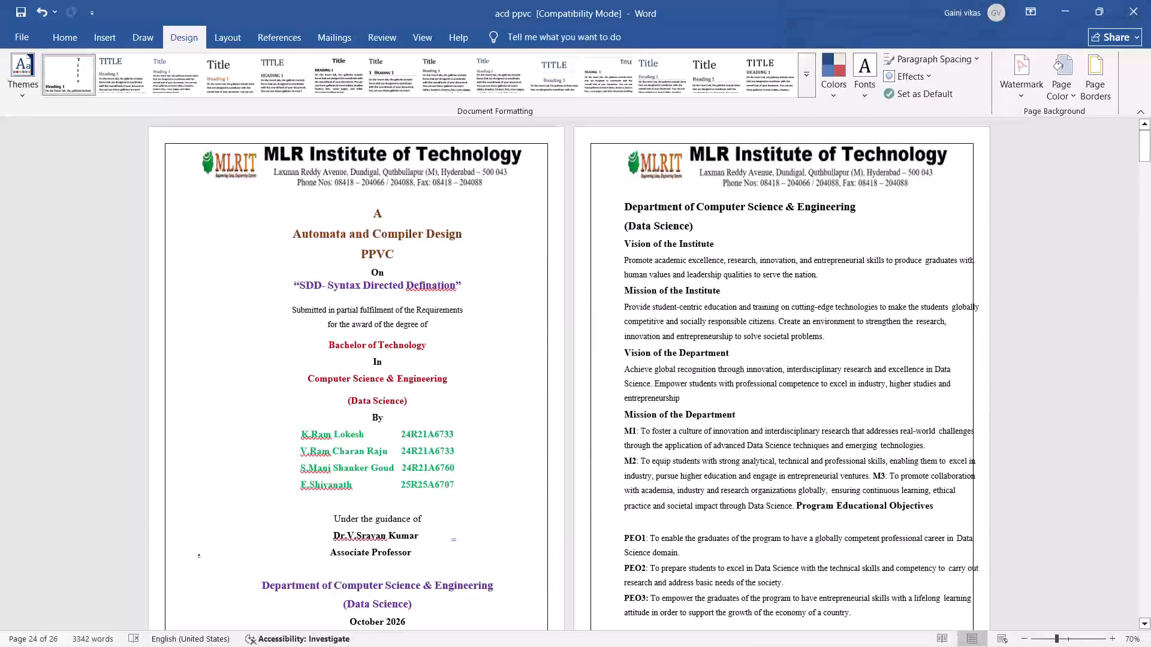
pyautogui.scroll(-2, 210, 383)
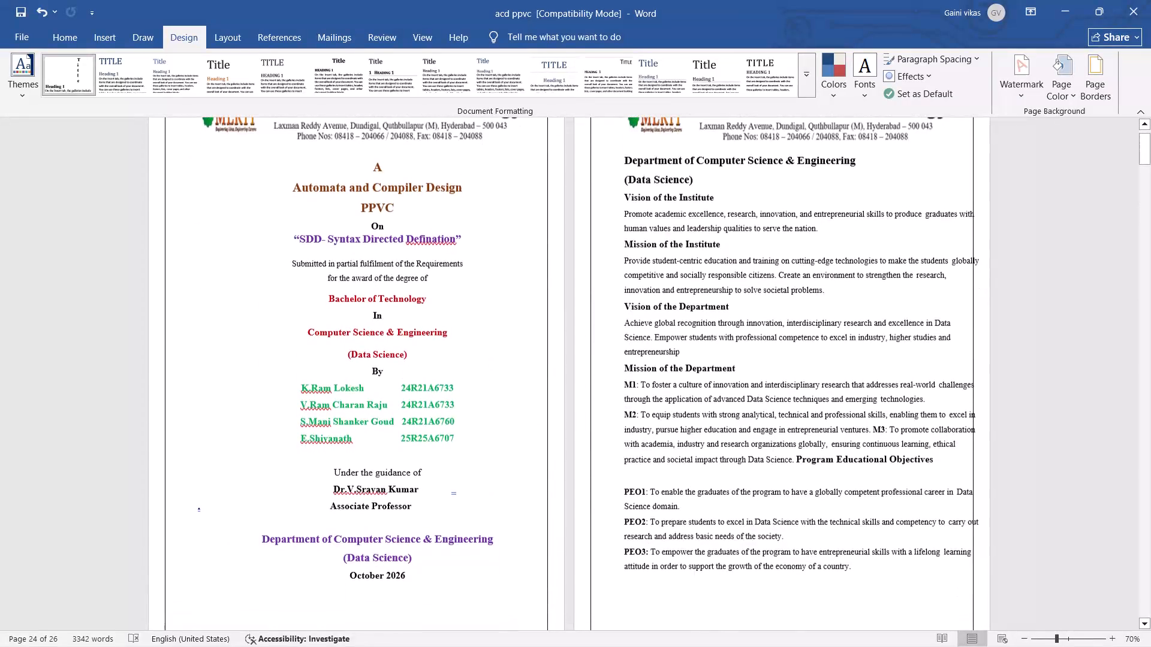
pyautogui.scroll(-2, 210, 383)
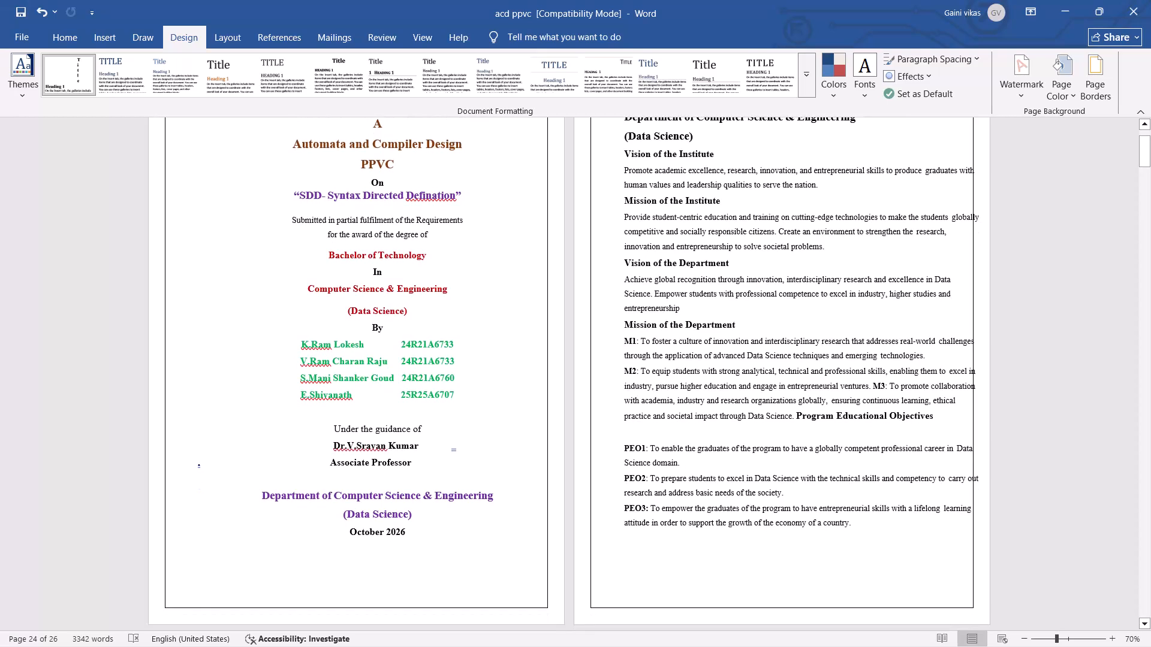
pyautogui.scroll(-4, 210, 383)
pyautogui.scroll(3, 210, 383)
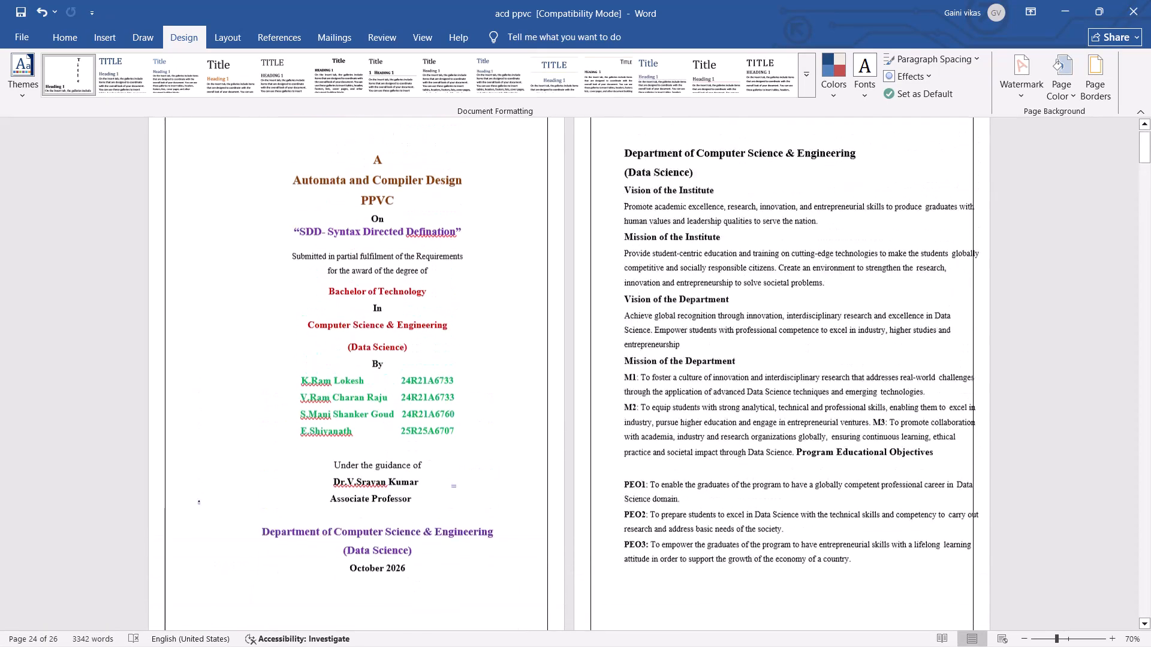
pyautogui.scroll(13, 210, 383)
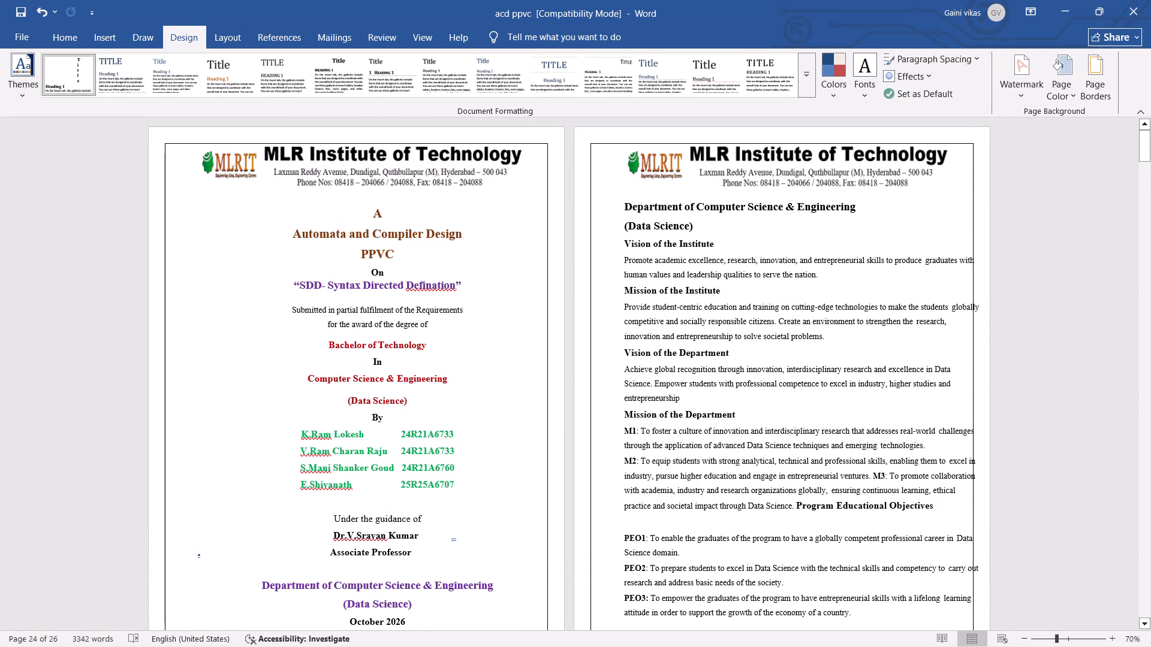
# Delete the space and last letter after "carry out" in PEO2, and undo only the letter's deletion.
pyautogui.click(981, 566)
pyautogui.press('BackSpace')
pyautogui.press('BackSpace')
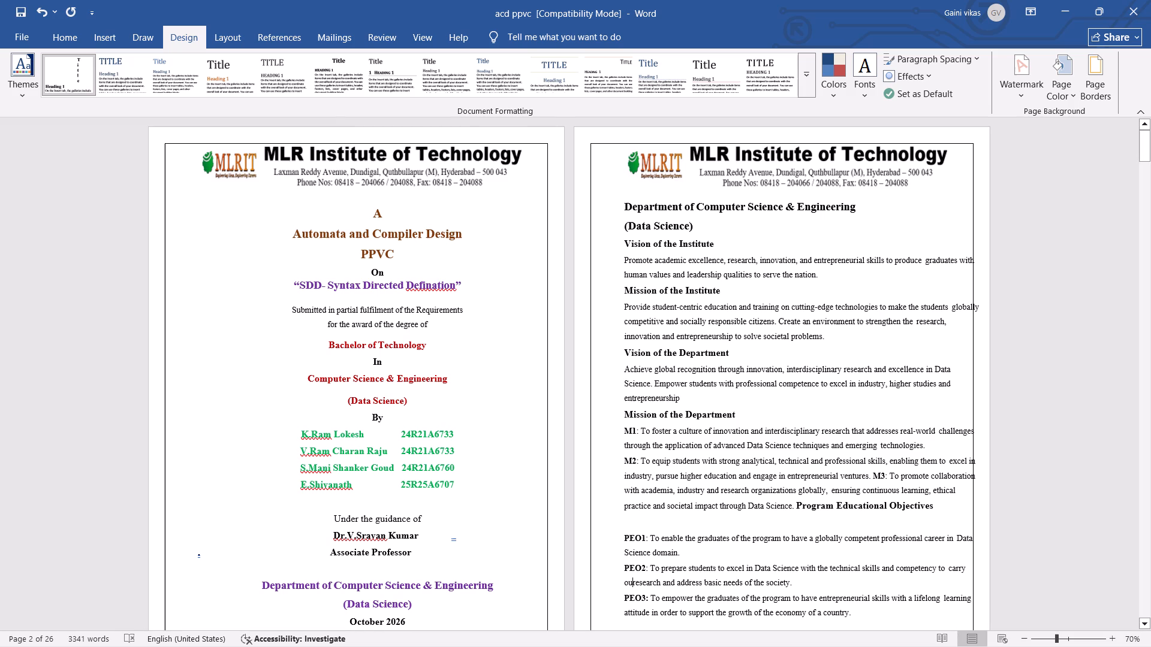
pyautogui.hotkey('ctrl', 'z')
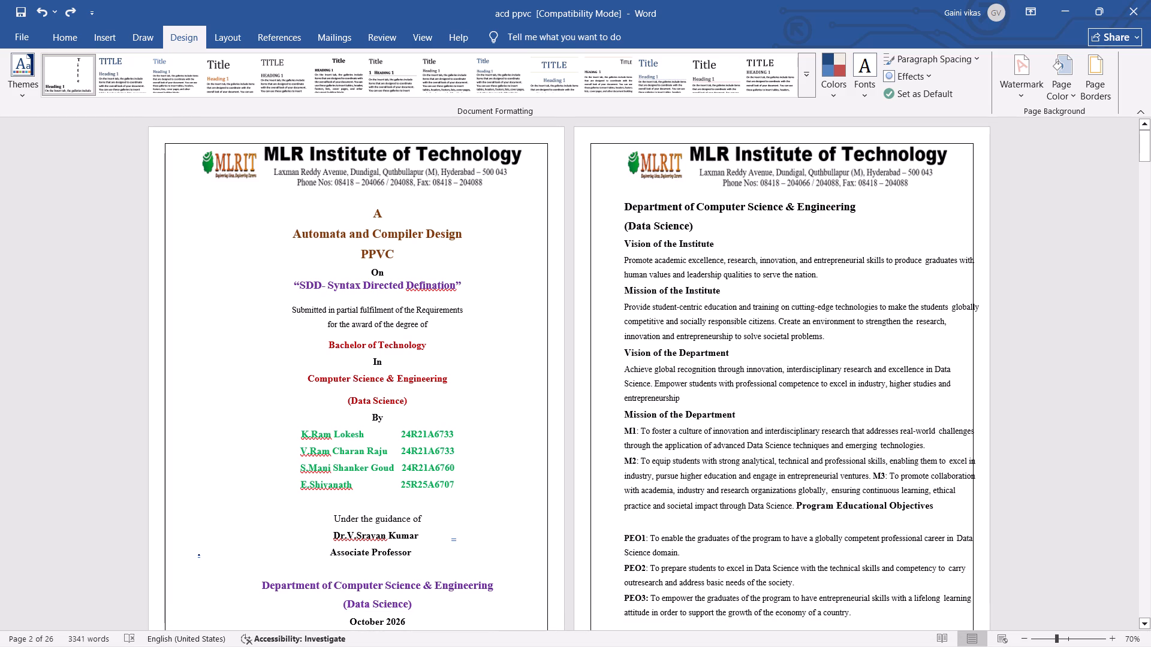
# Delete the word "in" after "excel" in the M2 statement of the department's mission.
pyautogui.click(975, 464)
pyautogui.press('BackSpace')
pyautogui.press('BackSpace')
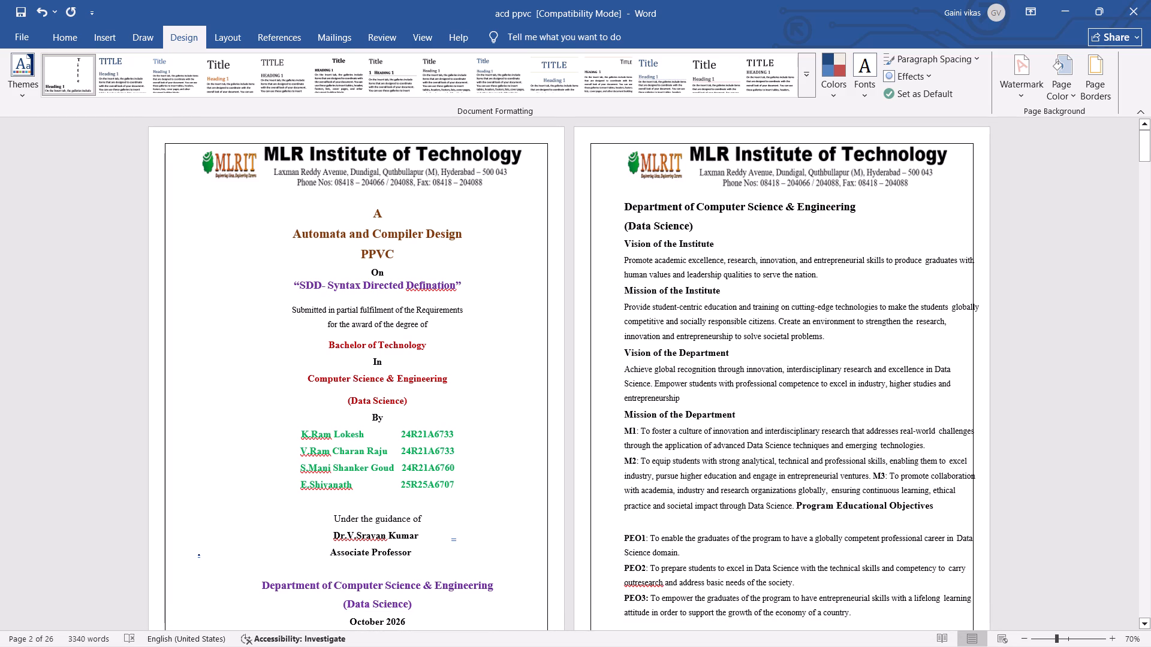
# Delete the word "globally" overrunning the page border in the Mission of the Institute paragraph.
pyautogui.click(978, 308)
pyautogui.press('BackSpace')
pyautogui.press('BackSpace')
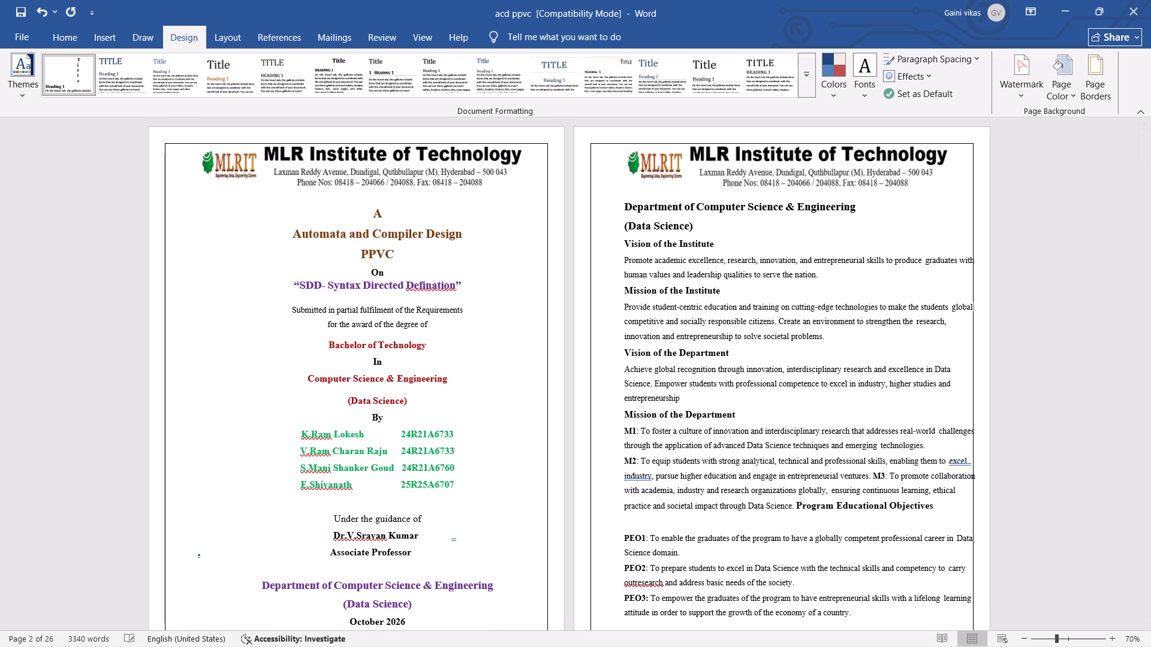
pyautogui.press('BackSpace')
pyautogui.press('BackSpace')
pyautogui.press('BackSpace')
pyautogui.press('BackSpace')
pyautogui.press('BackSpace')
pyautogui.press('BackSpace')
# Review the Certificate and Declaration pages for text position relative to the page border.
pyautogui.scroll(-16, 978, 308)
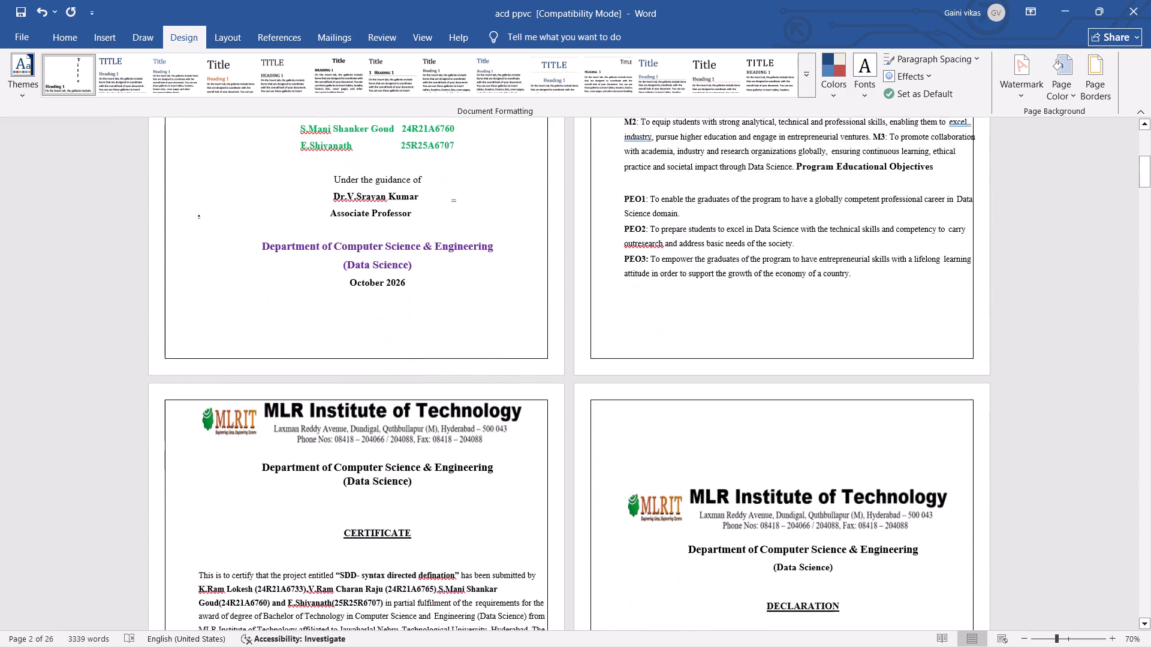
pyautogui.scroll(-6, 978, 308)
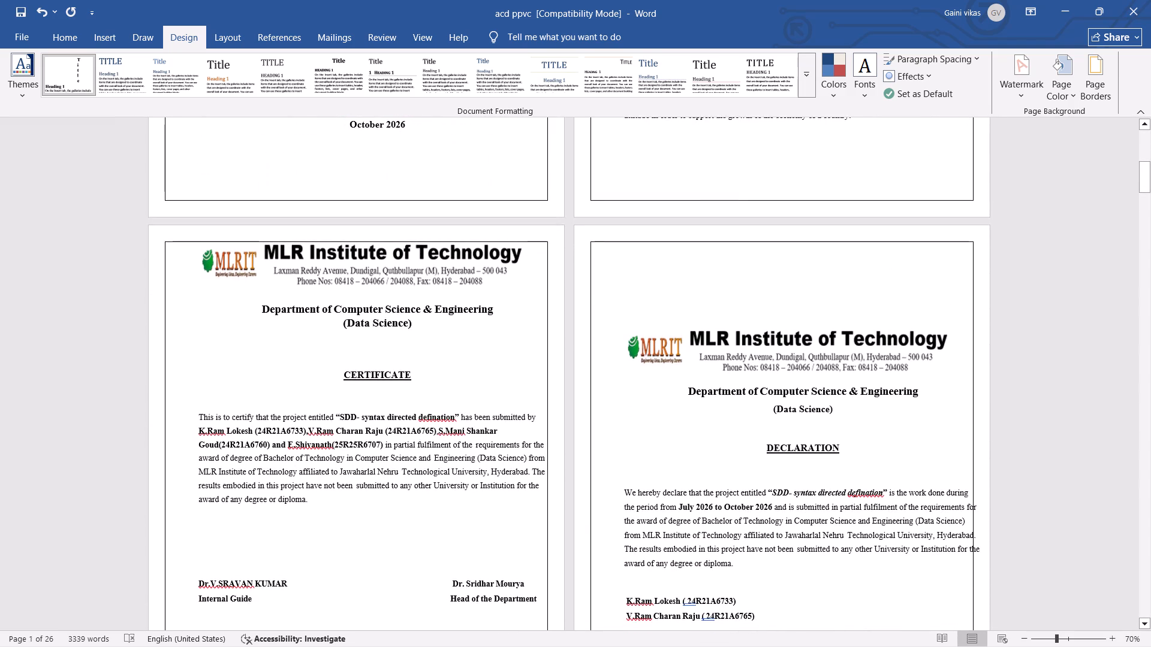
pyautogui.scroll(-4, 978, 308)
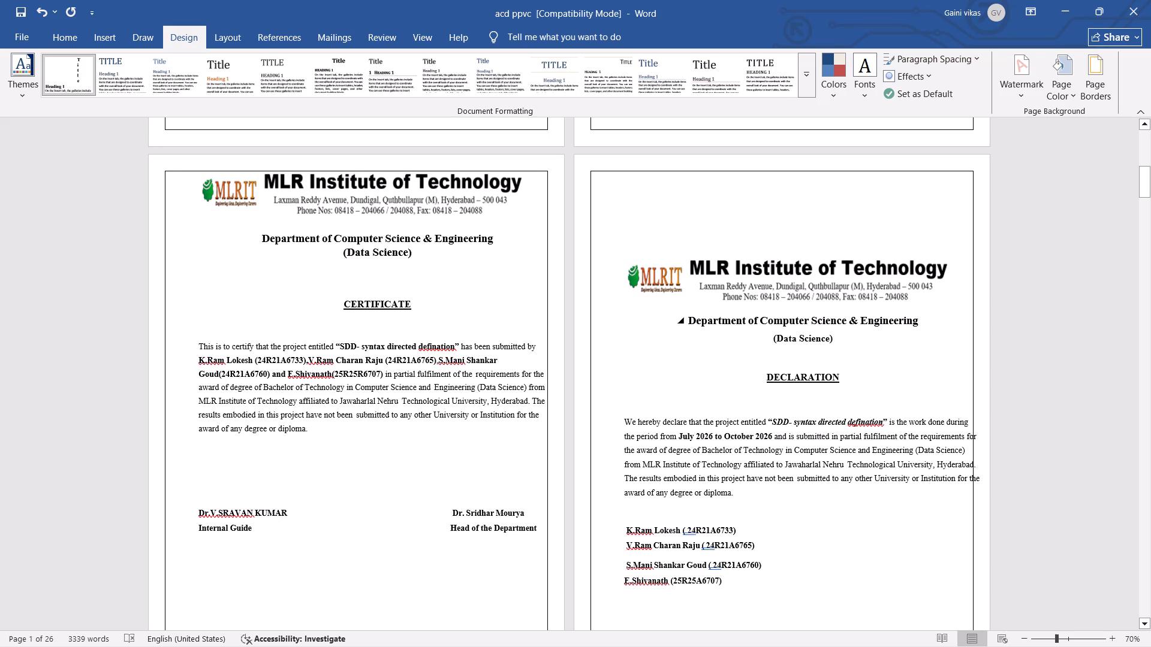
pyautogui.scroll(-3, 978, 308)
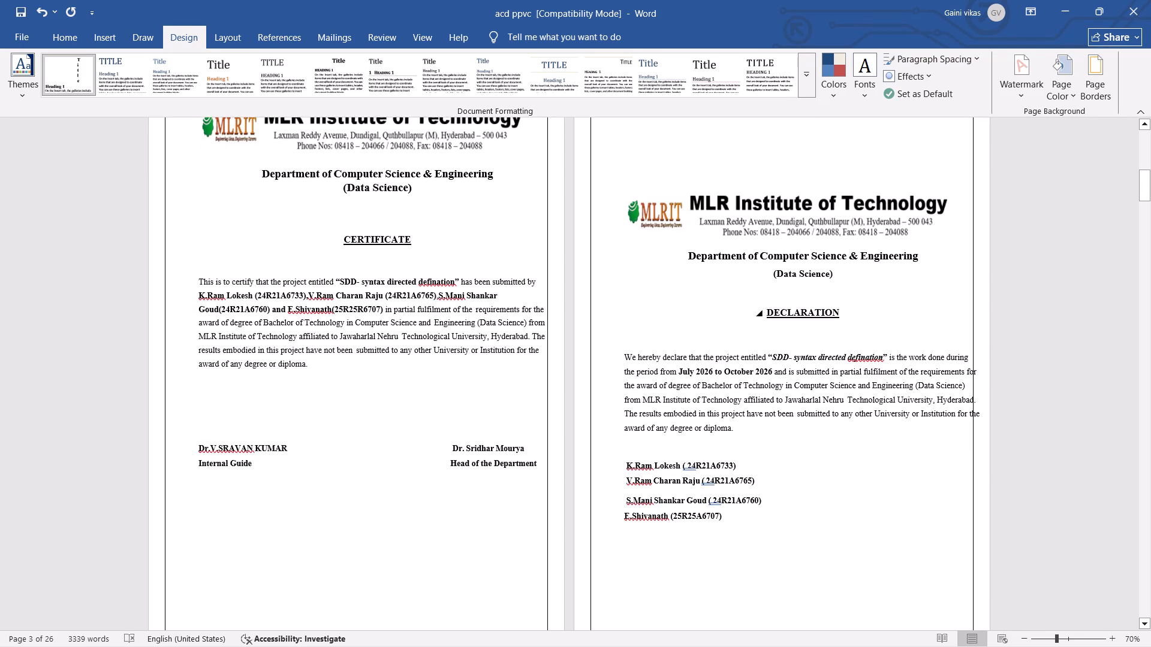
pyautogui.scroll(2, 978, 308)
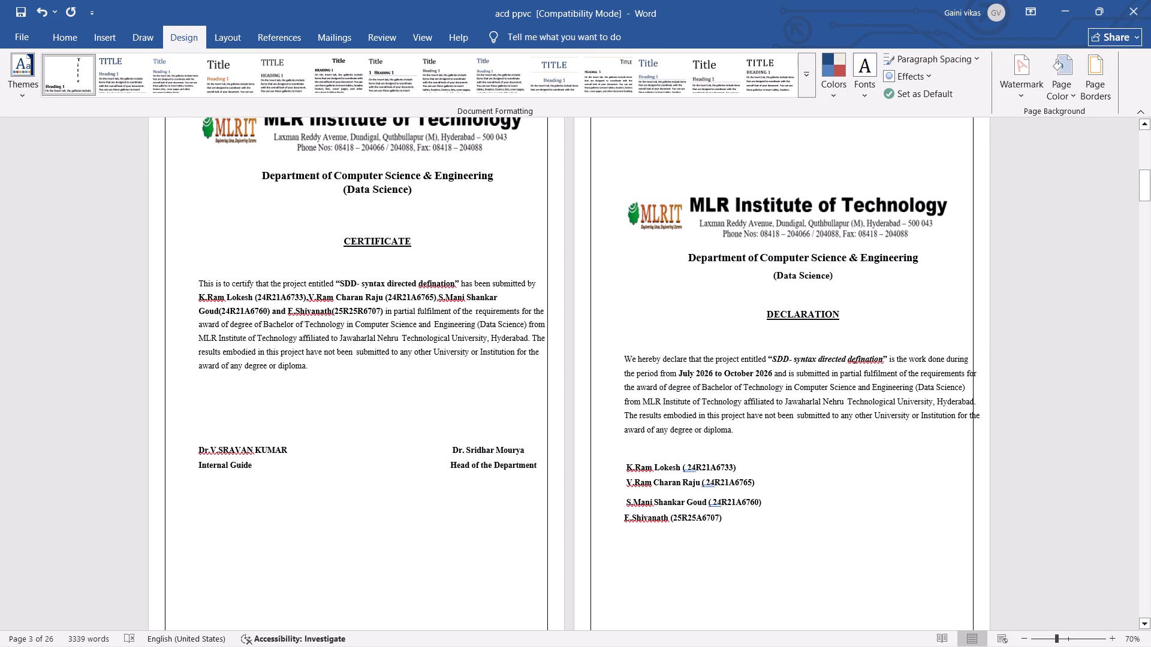